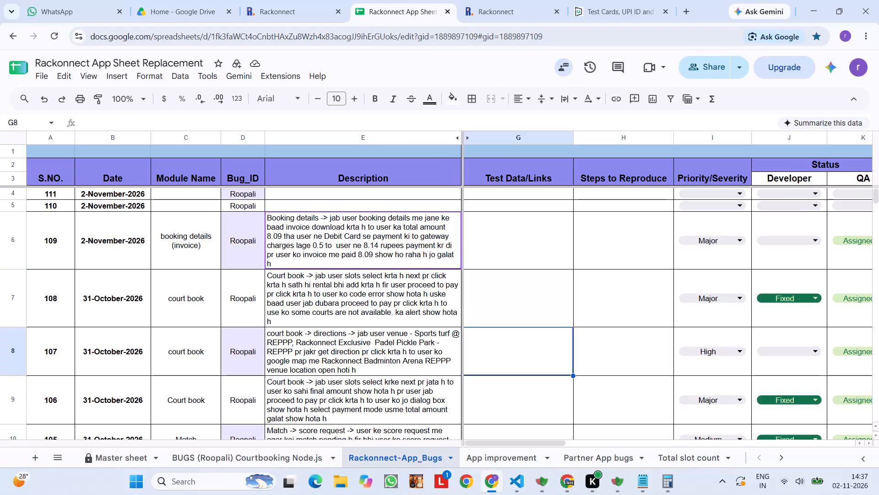
# Switch from the bug-tracking spreadsheet to the Rackonnect venue manager dashboard.
pyautogui.click(239, 0)
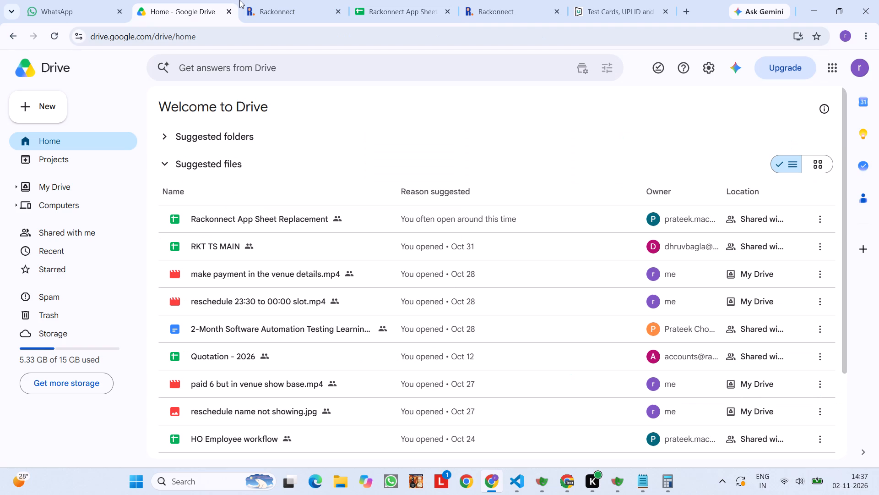
pyautogui.click(252, 0)
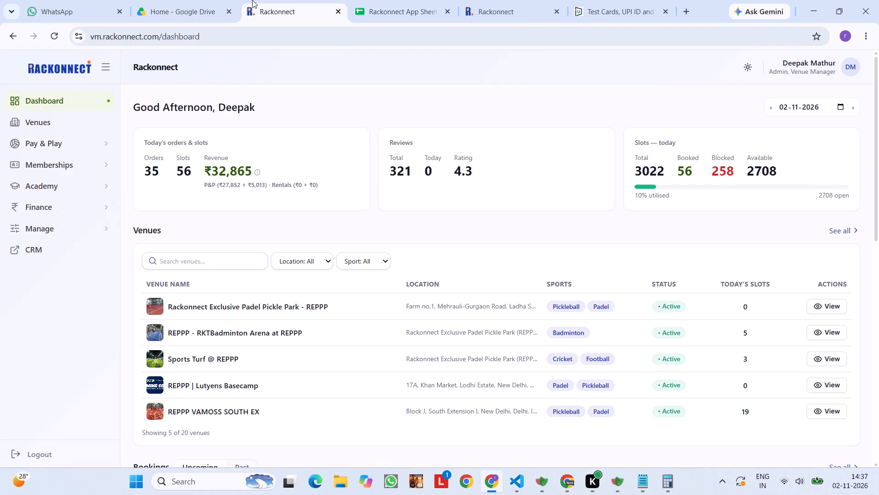
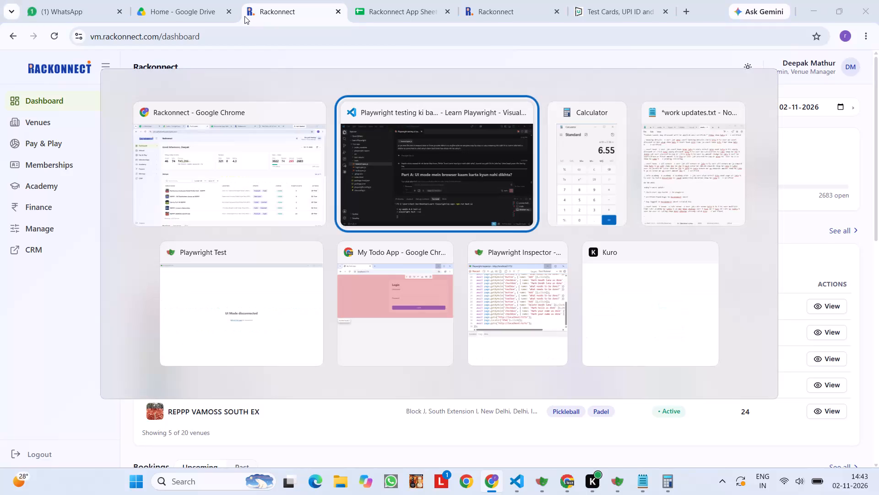
# Switch to Calculator and clear the previous calculation.
pyautogui.hotkey('alt', 'Tab')
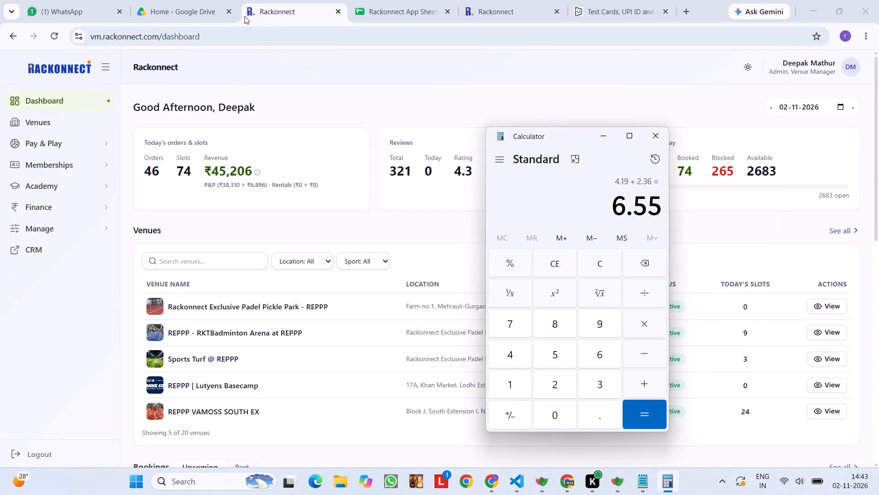
pyautogui.press('Escape')
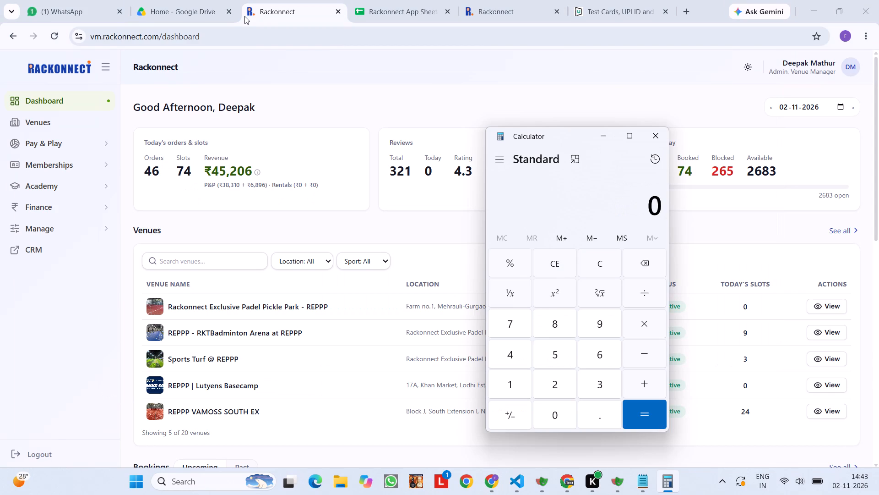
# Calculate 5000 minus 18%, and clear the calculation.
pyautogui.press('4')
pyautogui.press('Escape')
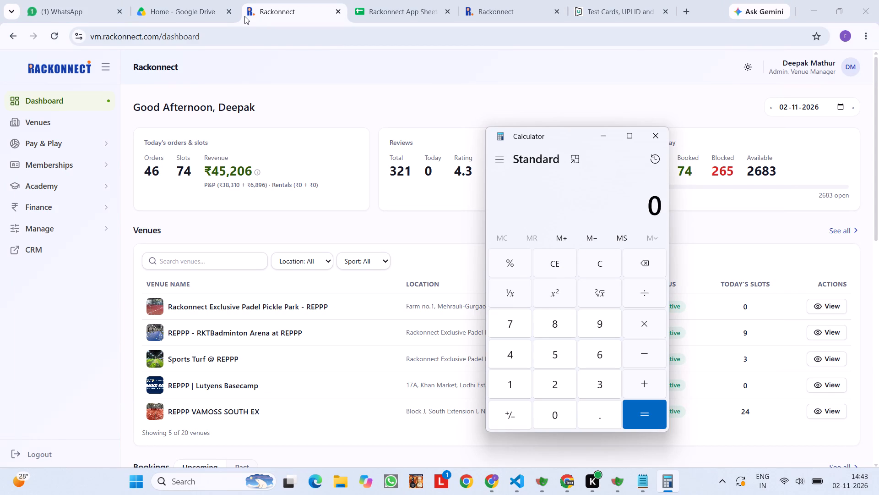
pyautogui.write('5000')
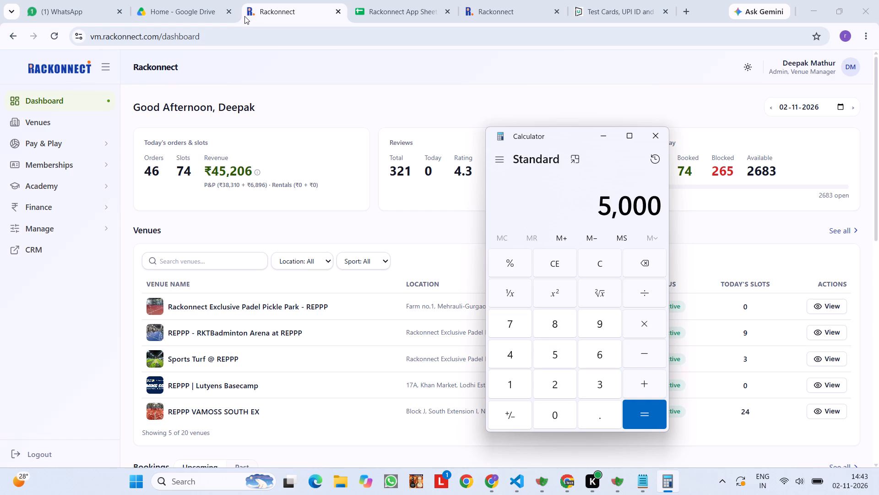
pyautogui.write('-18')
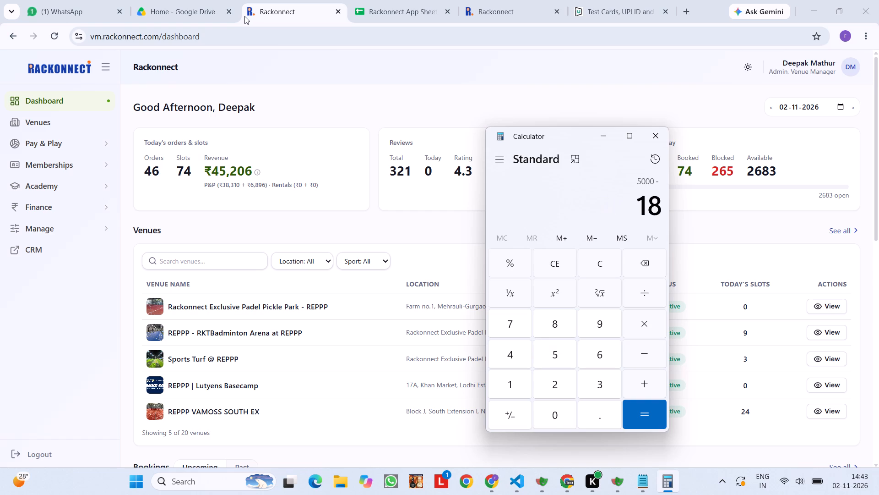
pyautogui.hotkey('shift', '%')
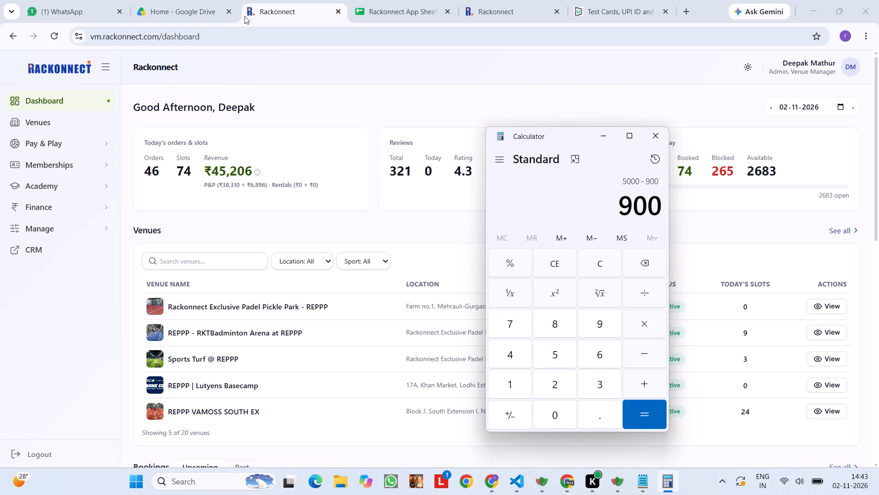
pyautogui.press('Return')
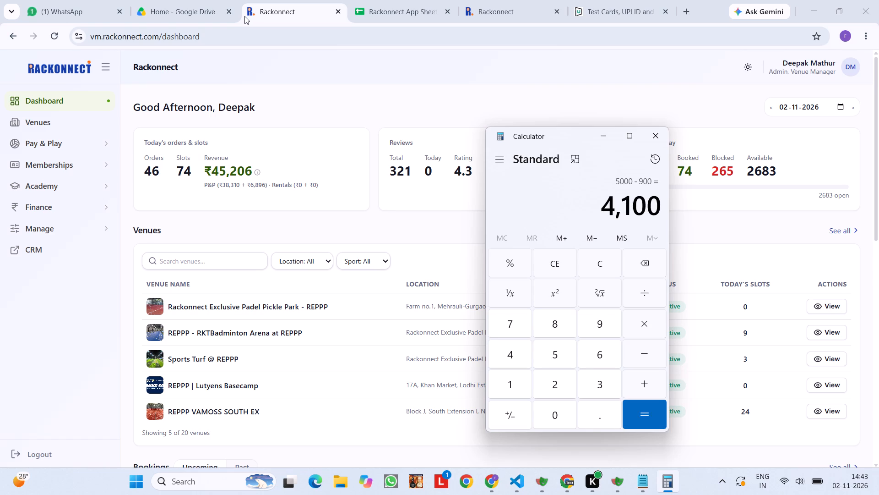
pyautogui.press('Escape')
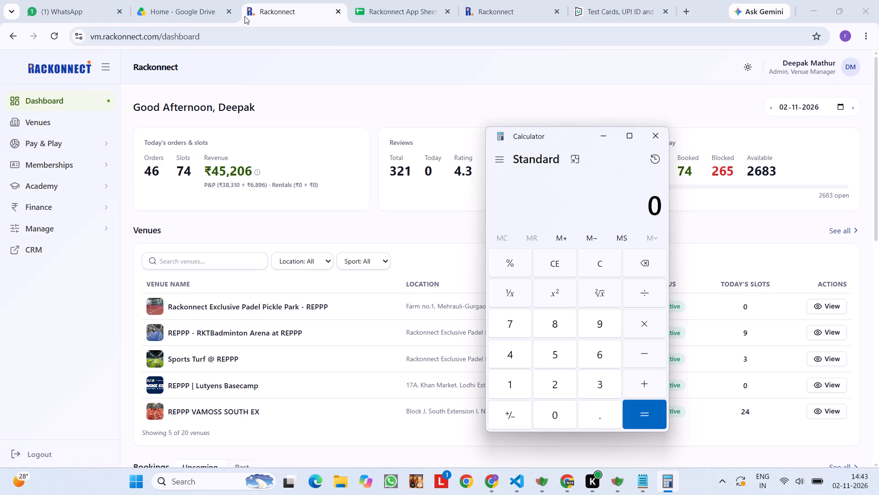
# Calculate 4237.29 minus 20%.
pyautogui.write('42')
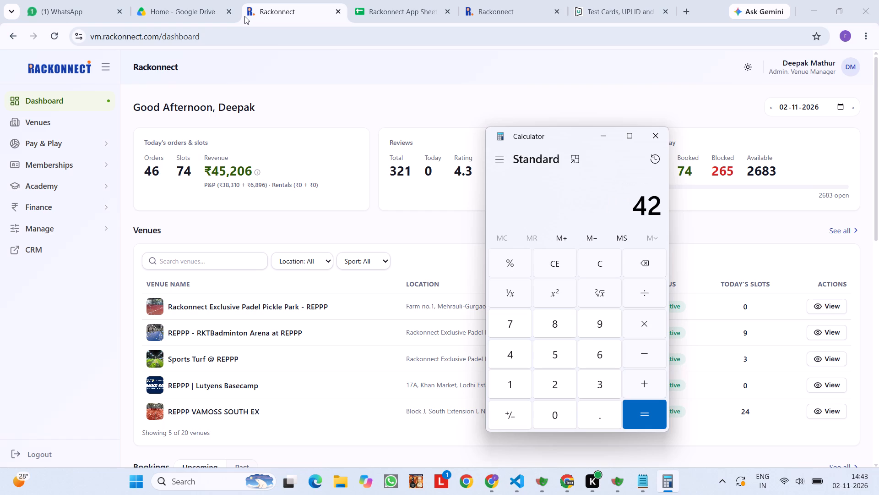
pyautogui.write('37')
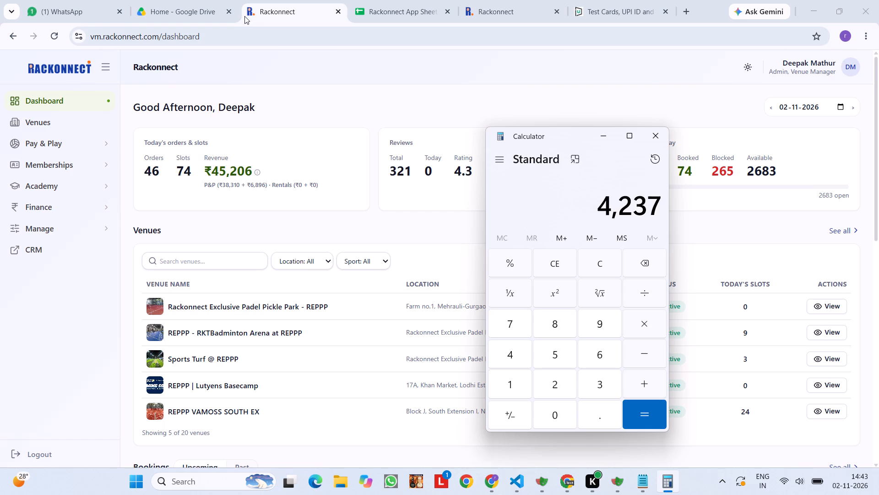
pyautogui.press('.')
pyautogui.write('29')
pyautogui.press('-')
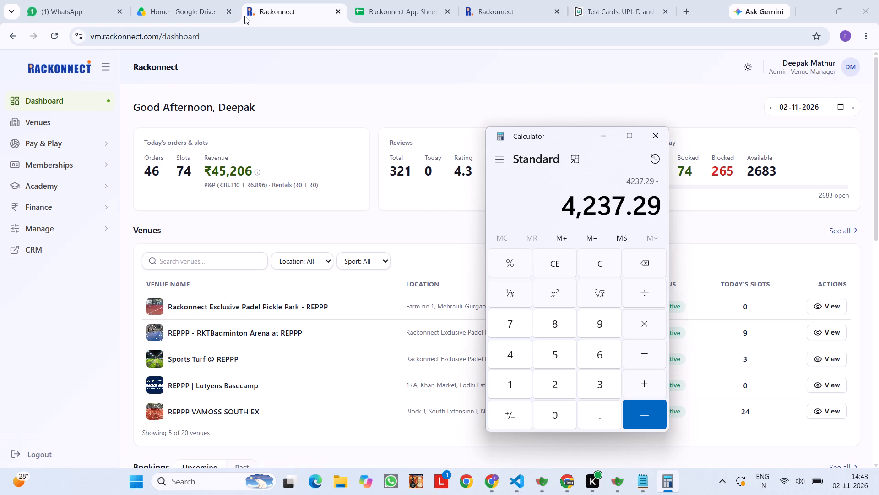
pyautogui.write('20')
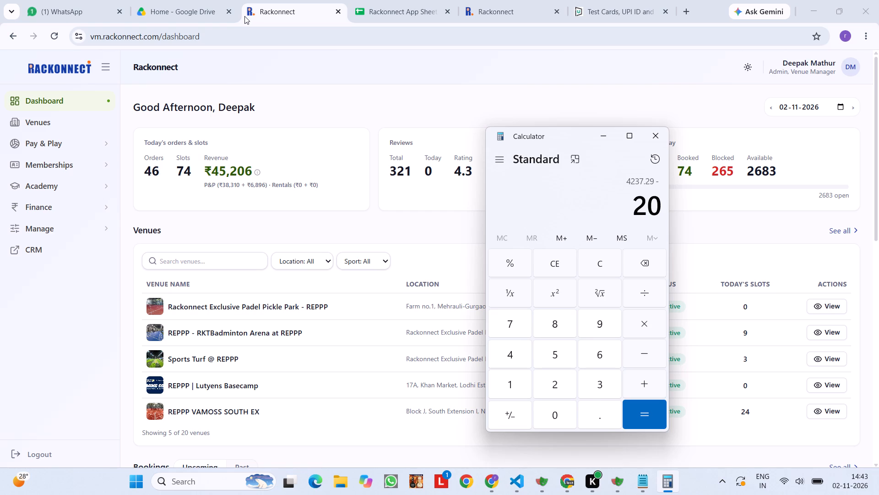
pyautogui.hotkey('shift', '%')
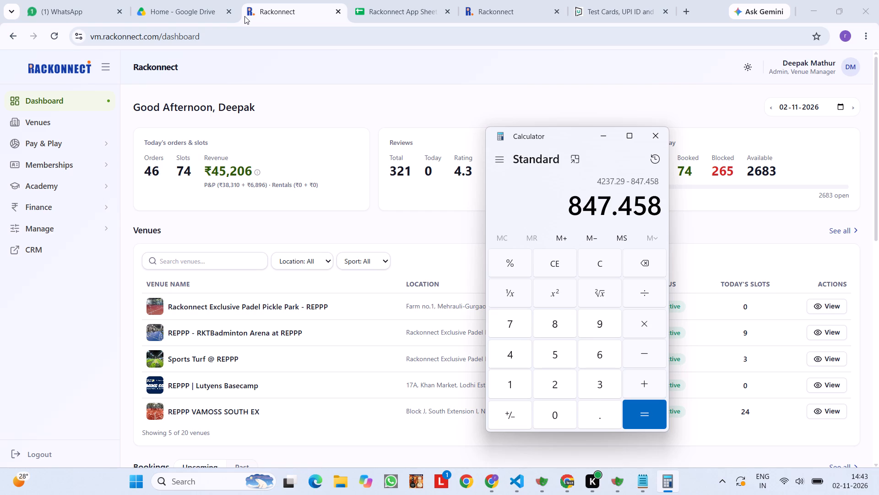
pyautogui.press('Return')
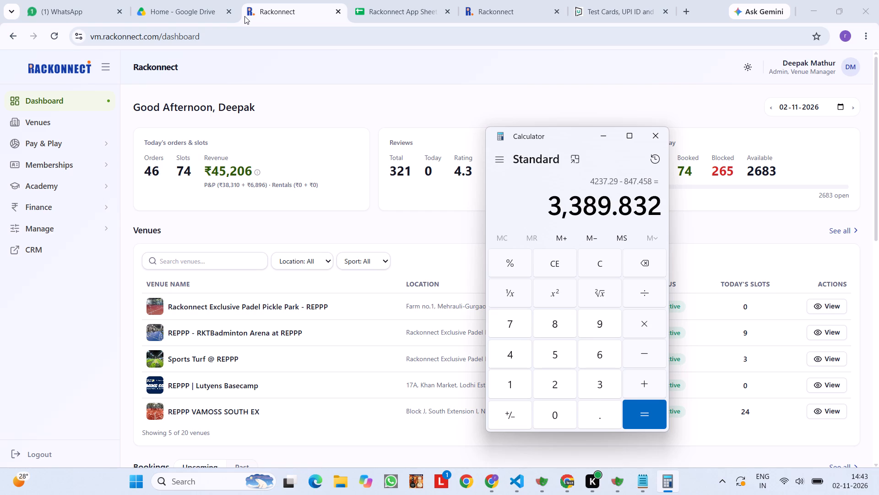
# Add 18% to the discounted amount.
pyautogui.press('+')
pyautogui.write('18')
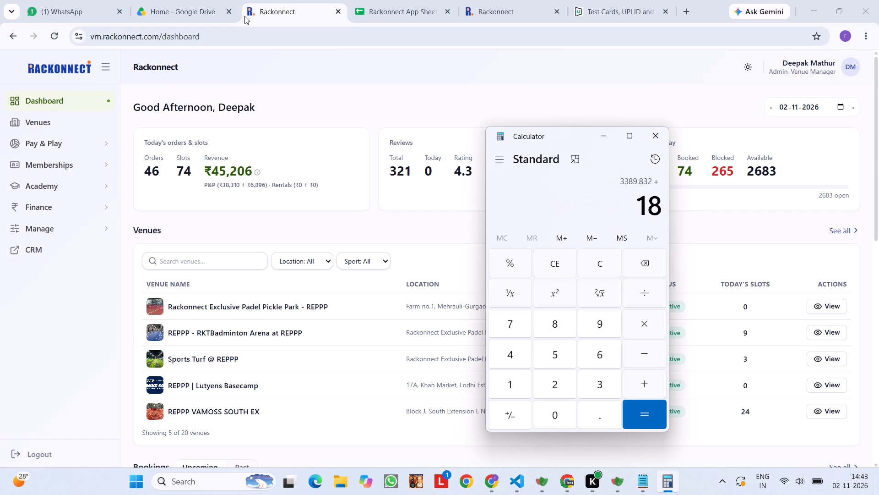
pyautogui.hotkey('shift', '%')
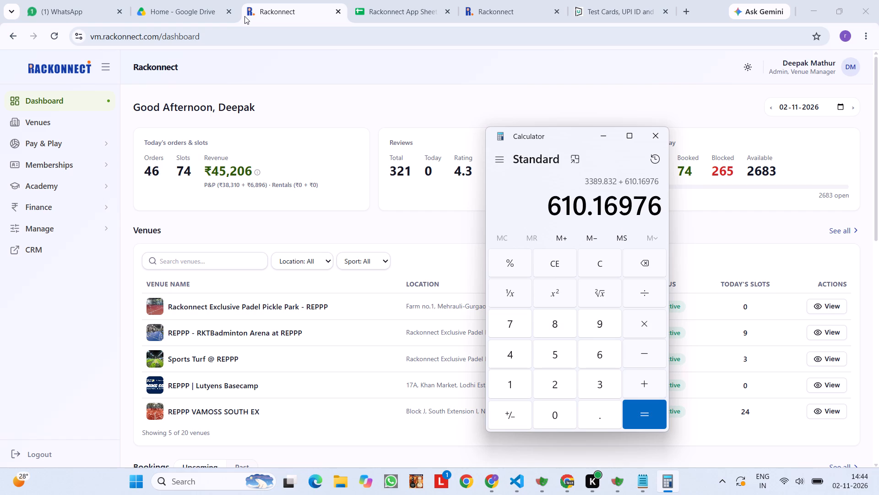
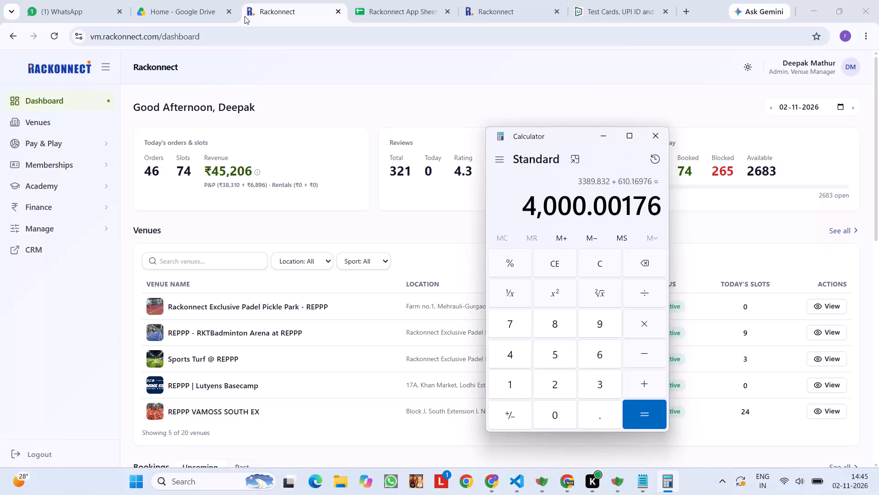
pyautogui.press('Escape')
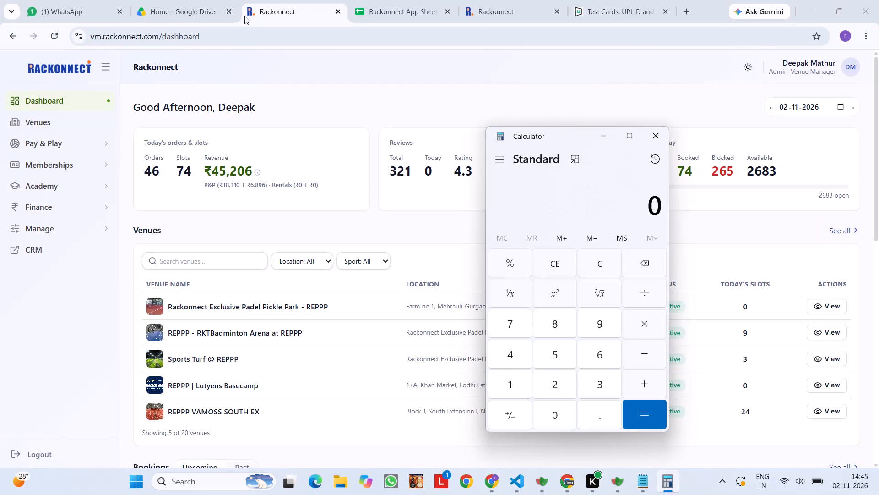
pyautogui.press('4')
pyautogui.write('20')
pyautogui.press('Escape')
# Calculate 4237.29 minus 847.46 plus 610.17, and clear the calculation once it is complete.
pyautogui.write('42')
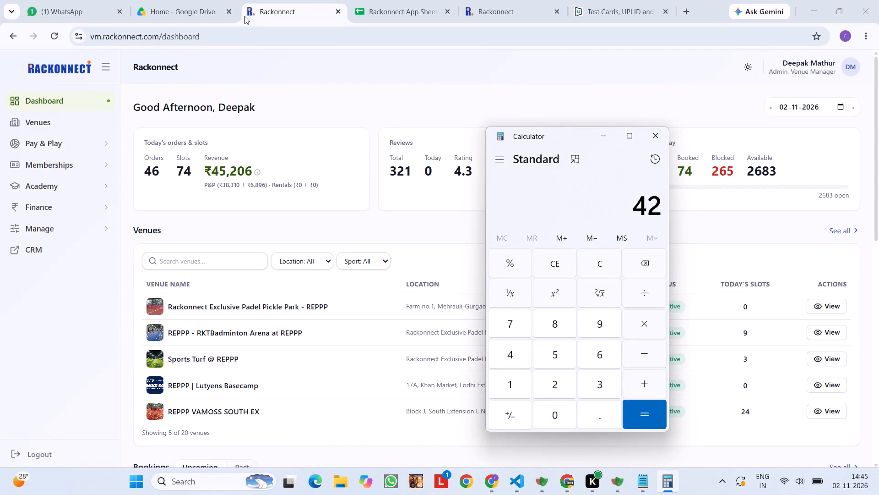
pyautogui.write('37.')
pyautogui.write('29')
pyautogui.press('-')
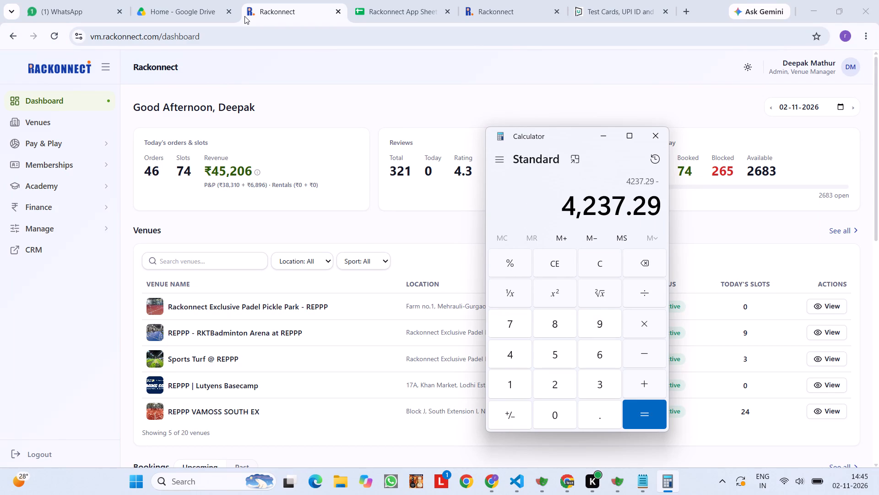
pyautogui.write('84')
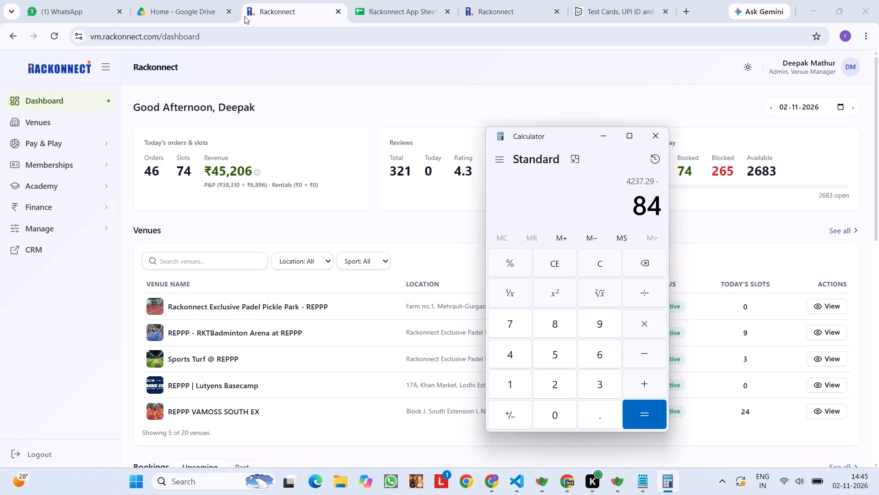
pyautogui.write('7.46')
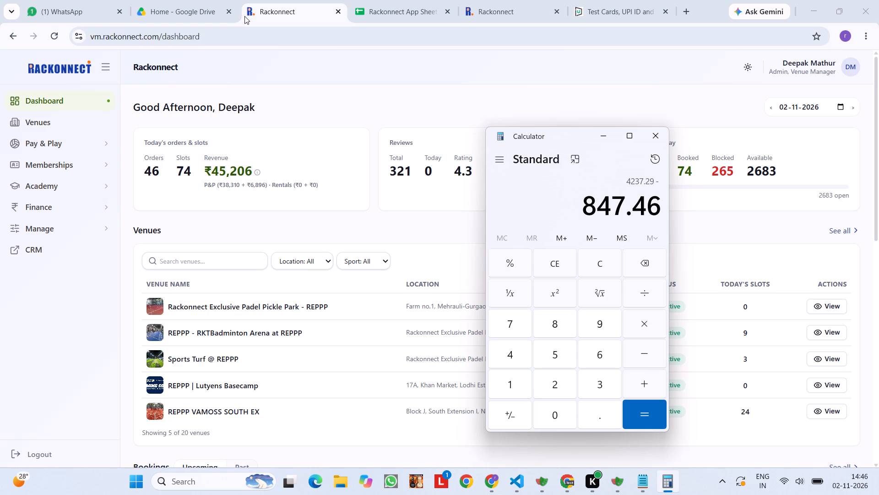
pyautogui.press('+')
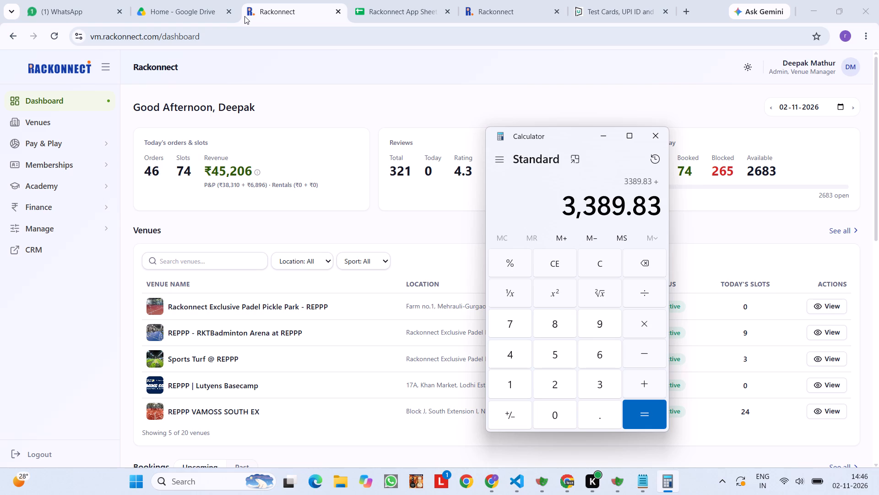
pyautogui.write('610')
pyautogui.write('.17')
pyautogui.press('Return')
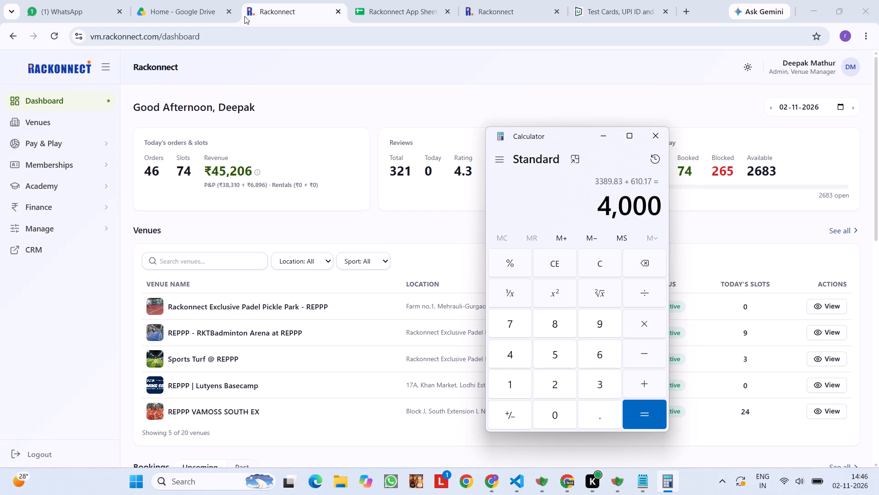
pyautogui.press('Escape')
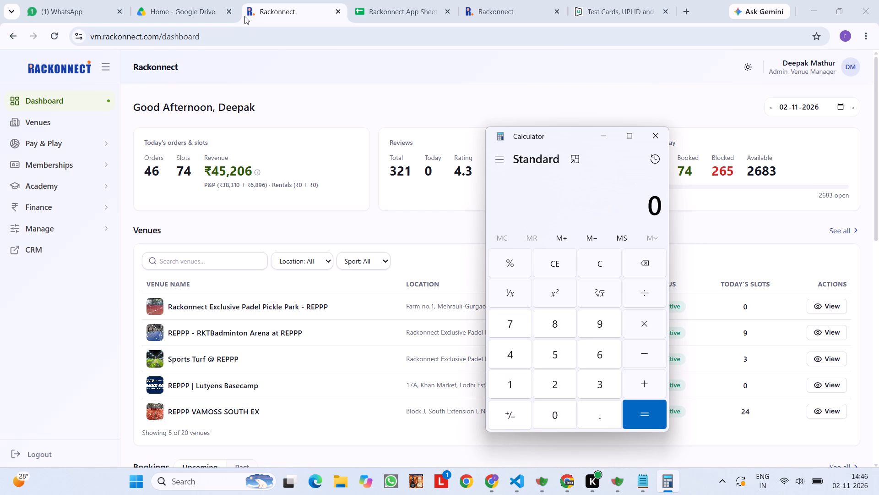
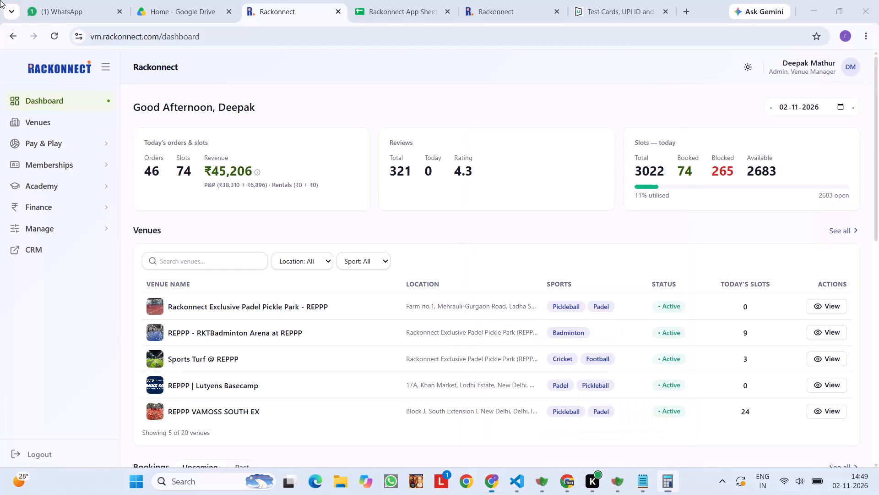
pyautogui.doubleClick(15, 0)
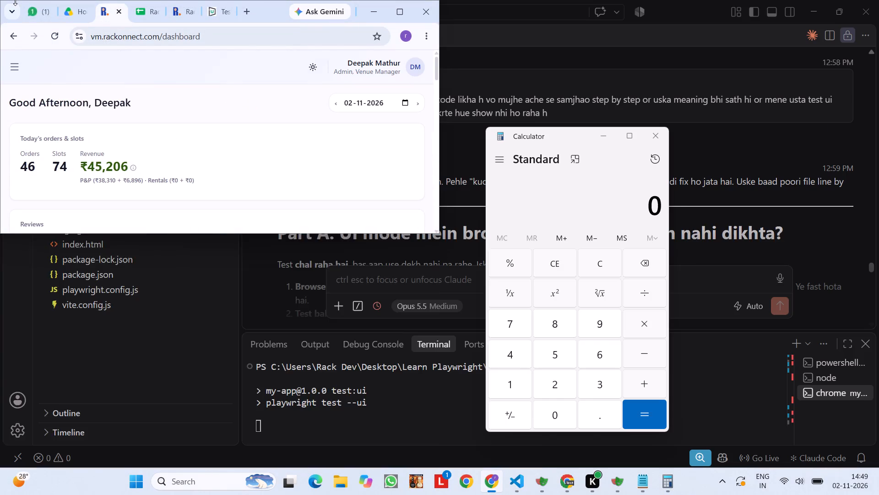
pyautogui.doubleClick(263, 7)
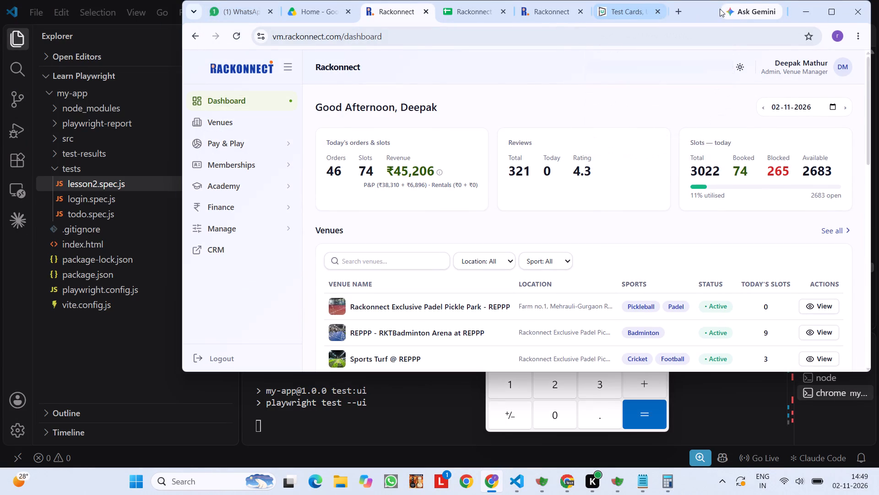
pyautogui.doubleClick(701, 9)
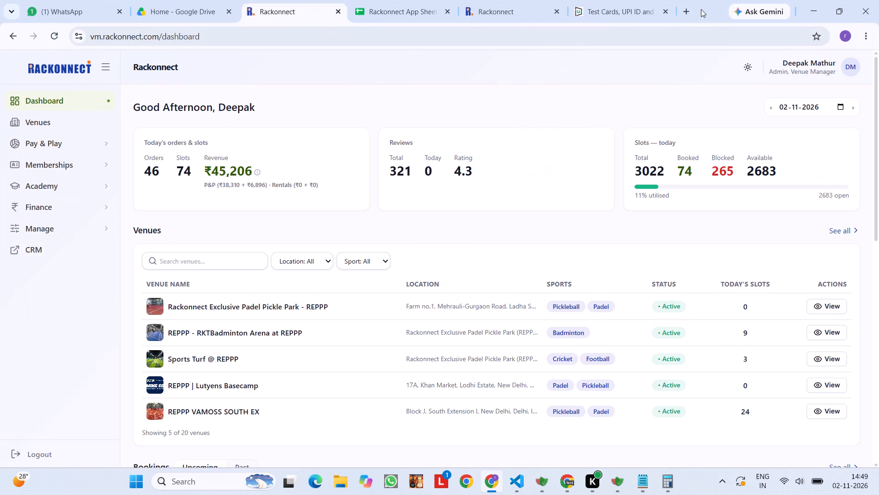
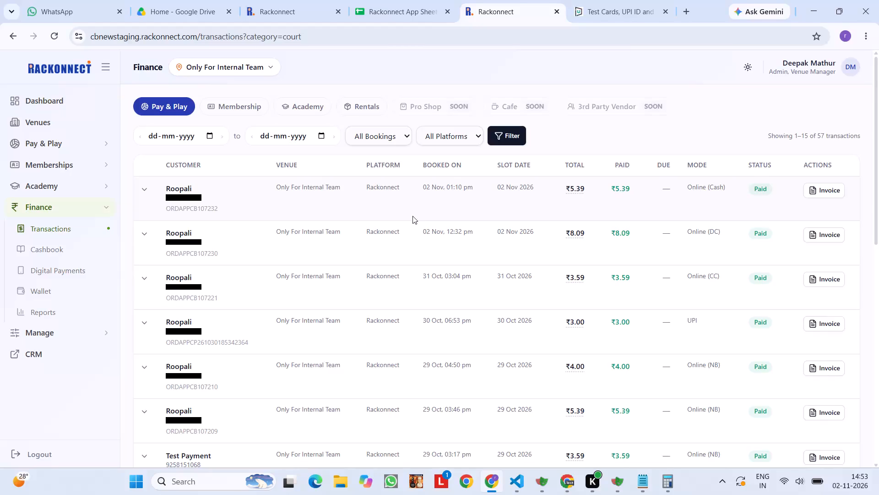
# In the Rackonnect-App_Bugs sheet, enter "court book" as the module name for bug 110.
pyautogui.click(439, 0)
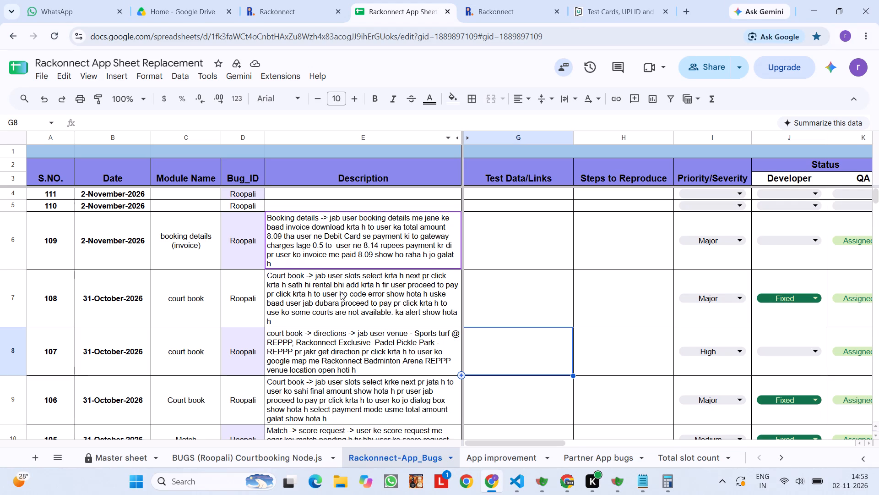
pyautogui.click(190, 209)
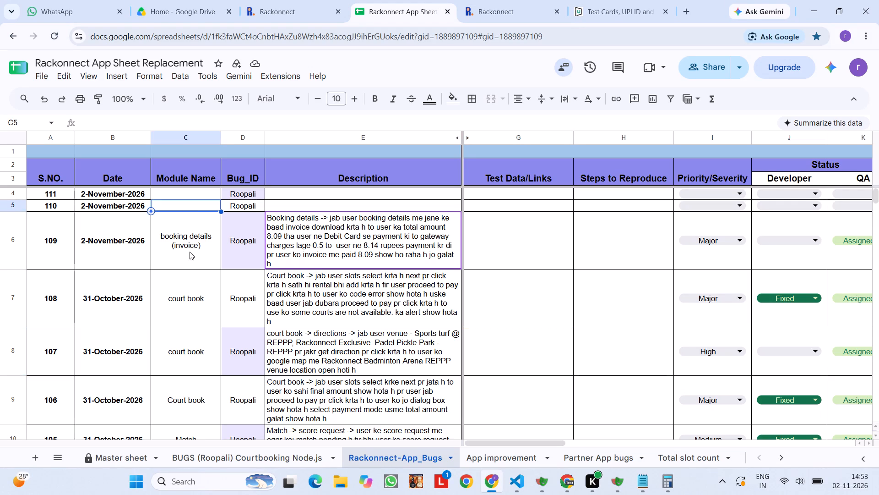
pyautogui.doubleClick(194, 206)
pyautogui.write('court')
pyautogui.press('space')
pyautogui.press('Tab')
pyautogui.press('Tab')
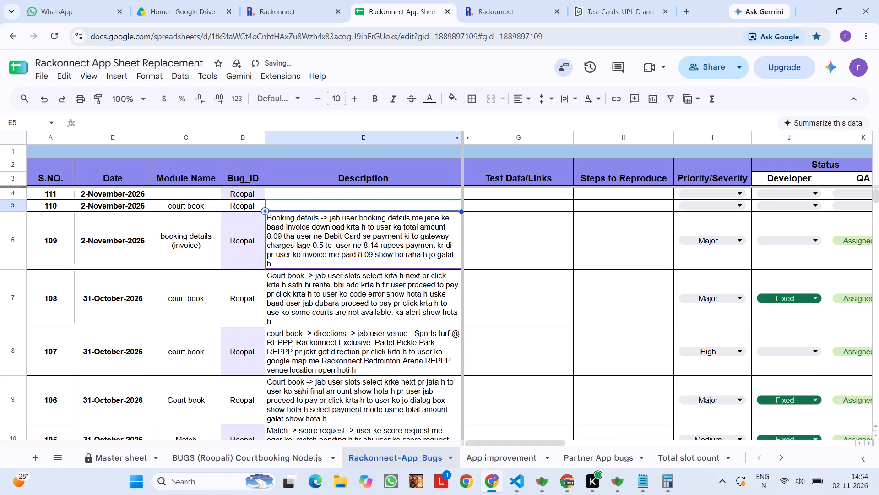
# Begin bug 110's description with "court book -> user jab court book krne jata h".
pyautogui.doubleClick(330, 208)
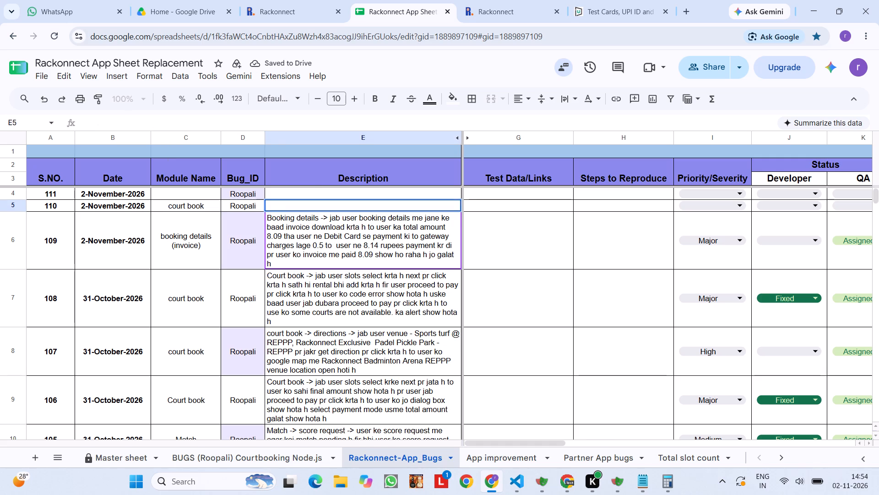
pyautogui.write('court book ->')
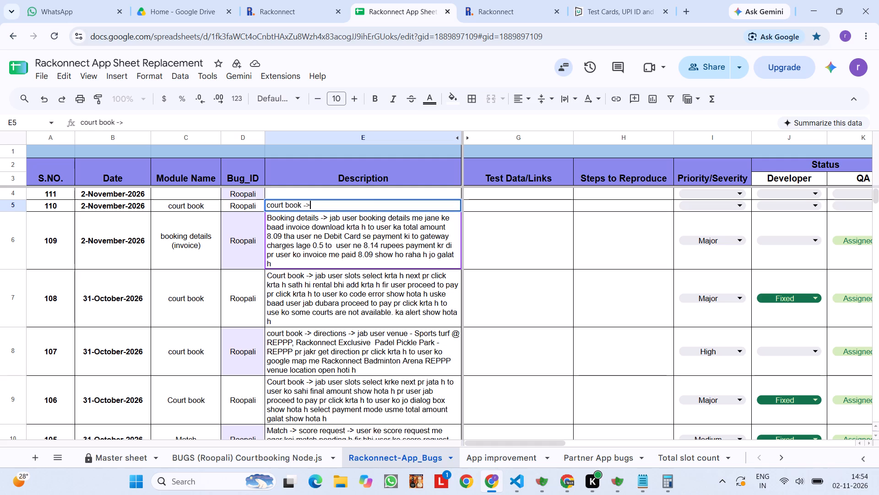
pyautogui.press('space')
pyautogui.write('user ne')
pyautogui.press('space')
pyautogui.press('BackSpace')
pyautogui.press('BackSpace')
pyautogui.press('BackSpace')
pyautogui.write('jab court bo9ok')
pyautogui.press('space')
pyautogui.press('BackSpace')
pyautogui.press('BackSpace')
pyautogui.press('BackSpace')
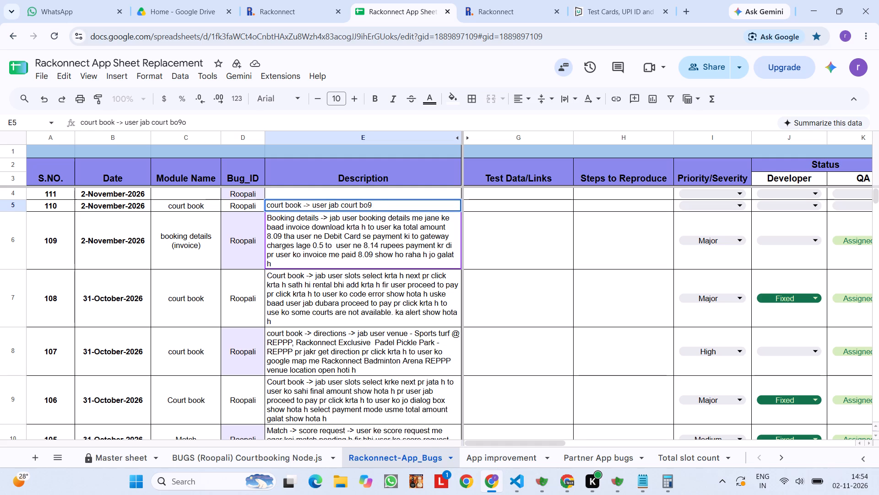
pyautogui.press('BackSpace')
pyautogui.write('ojk krne')
pyautogui.press('space')
pyautogui.press('BackSpace')
pyautogui.press('BackSpace')
pyautogui.press('BackSpace')
pyautogui.press('BackSpace')
pyautogui.press('BackSpace')
pyautogui.press('BackSpace')
pyautogui.press('BackSpace')
pyautogui.press('BackSpace')
pyautogui.write('k krne jata h')
pyautogui.press('space')
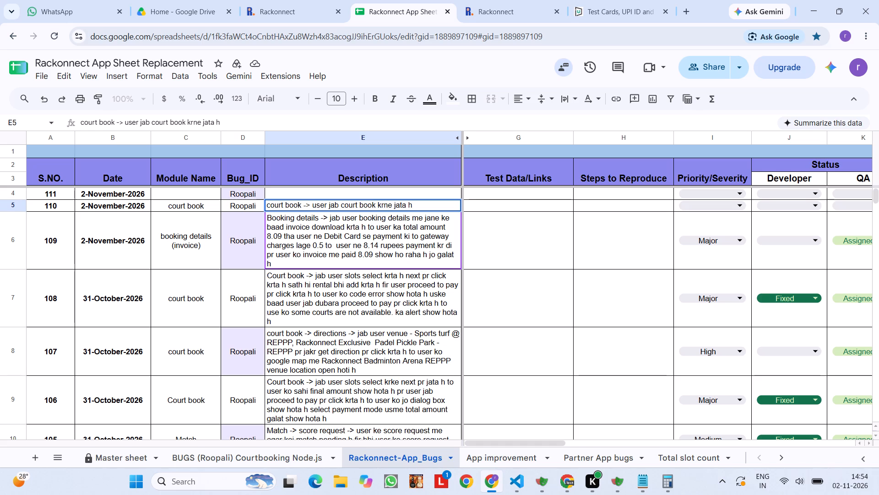
# Continue bug 110's description with "or slots select krke next pr click krta h".
pyautogui.write('or p')
pyautogui.press('BackSpace')
pyautogui.press('BackSpace')
pyautogui.press('BackSpace')
pyautogui.press('space')
pyautogui.write('payment')
pyautogui.press('space')
pyautogui.press('BackSpace')
pyautogui.press('BackSpace')
pyautogui.press('BackSpace')
pyautogui.press('BackSpace')
pyautogui.press('BackSpace')
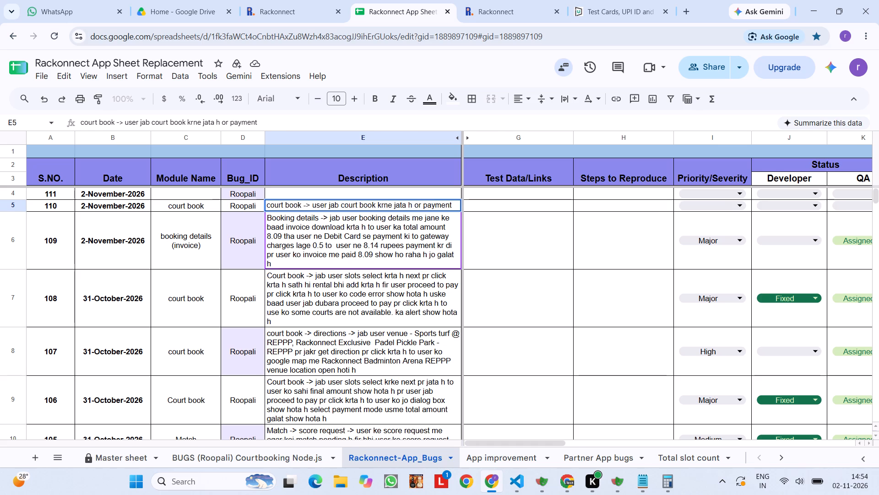
pyautogui.press('BackSpace')
pyautogui.press('BackSpace')
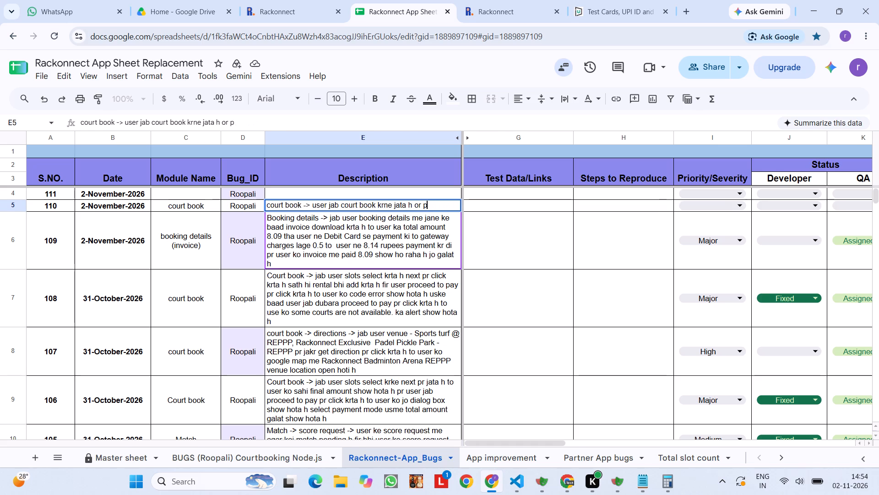
pyautogui.press('BackSpace')
pyautogui.write('slots se')
pyautogui.press('e')
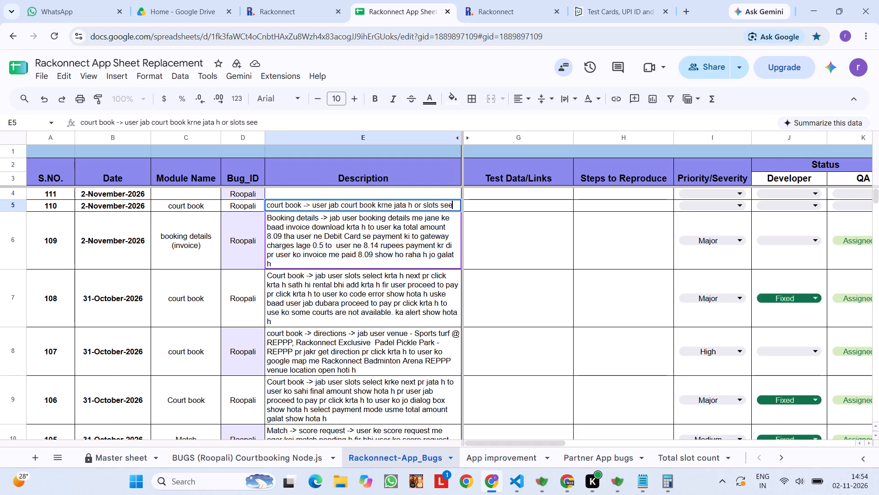
pyautogui.press('BackSpace')
pyautogui.write('lect krke next pr')
pyautogui.press('space')
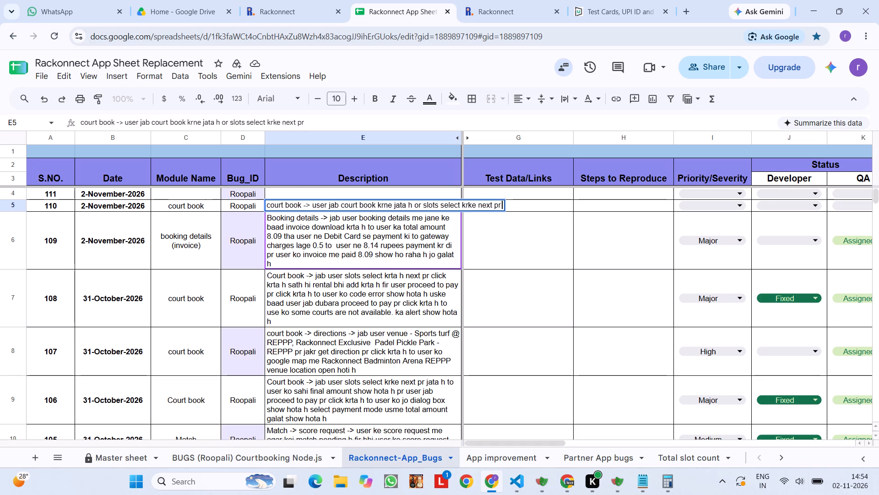
pyautogui.write('clickkrt')
pyautogui.press('BackSpace')
pyautogui.press('BackSpace')
pyautogui.press('BackSpace')
pyautogui.press('space')
pyautogui.write('ck')
pyautogui.press('BackSpace')
pyautogui.press('BackSpace')
pyautogui.write('krta h')
pyautogui.press('space')
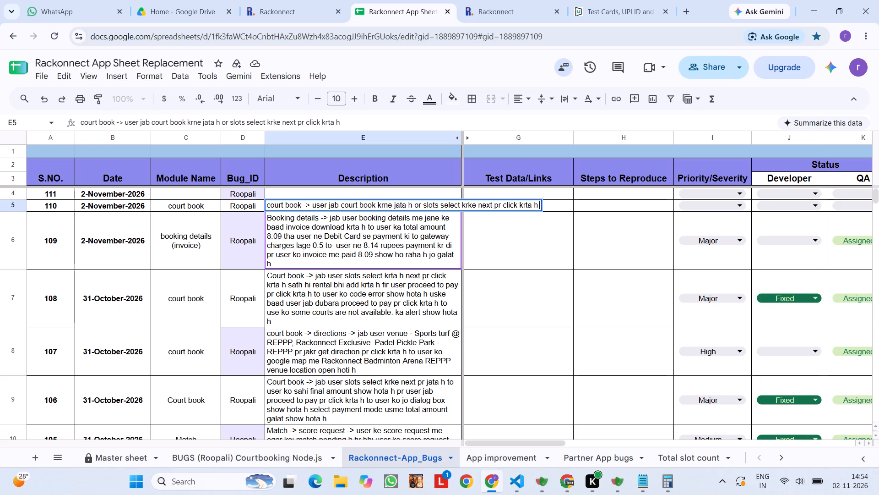
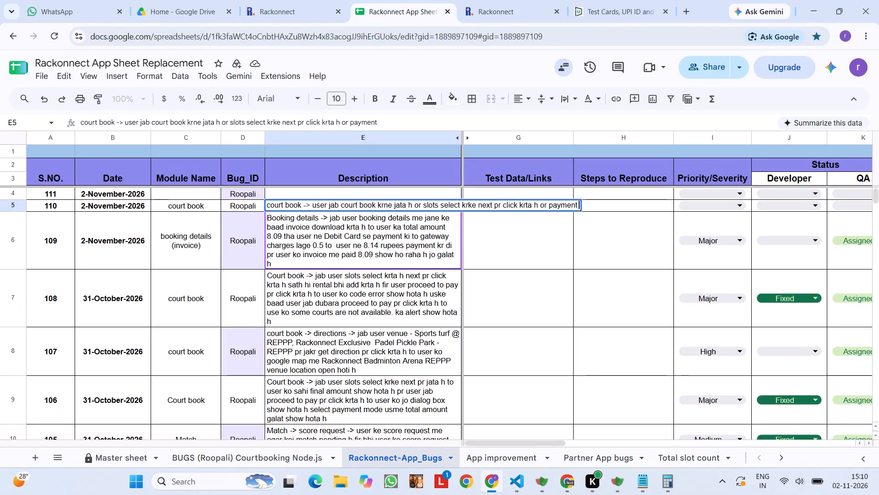
# Continue bug 110's description with "payu wallet ke throw krta h user ki pyment".
pyautogui.write('payu')
pyautogui.press('space')
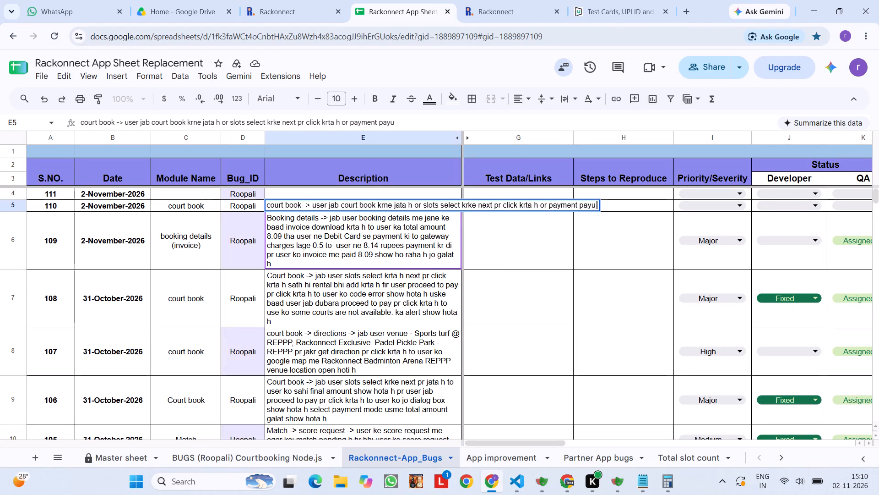
pyautogui.write('wallet')
pyautogui.press('space')
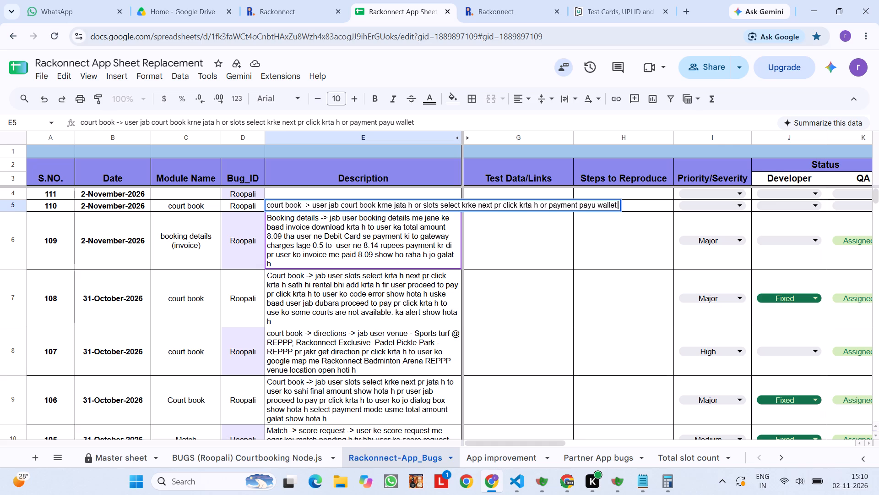
pyautogui.write('ke throw krta h')
pyautogui.press('space')
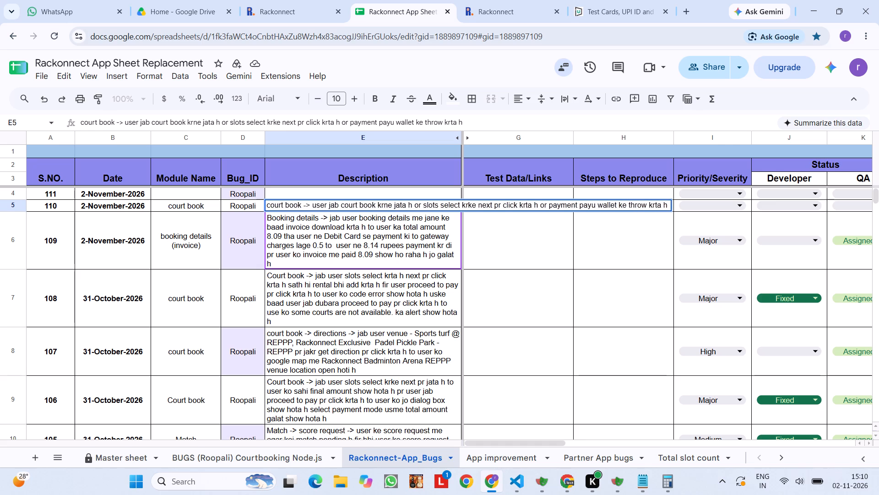
pyautogui.write('user ki pyment')
pyautogui.press('space')
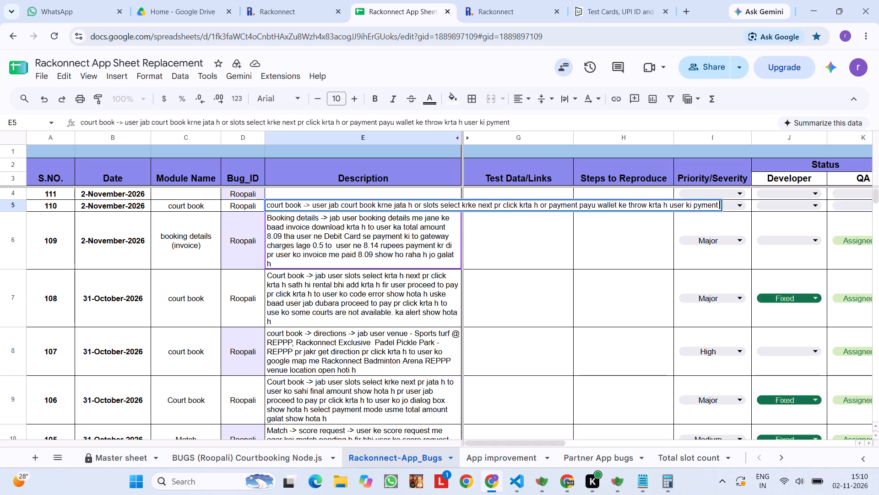
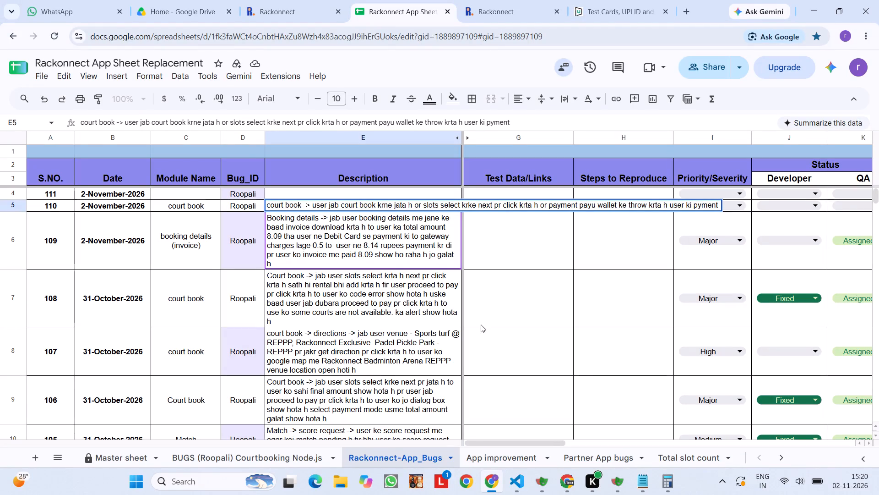
# Correct bug 110's description by removing "ent" from the final word and moving to the "throw krta h" wording.
pyautogui.press('BackSpace')
pyautogui.press('BackSpace')
pyautogui.press('BackSpace')
pyautogui.press('BackSpace')
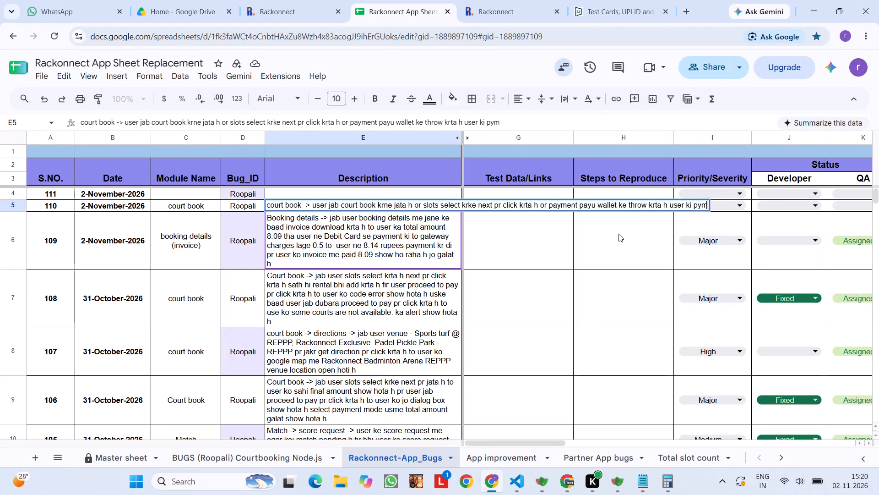
pyautogui.click(647, 204)
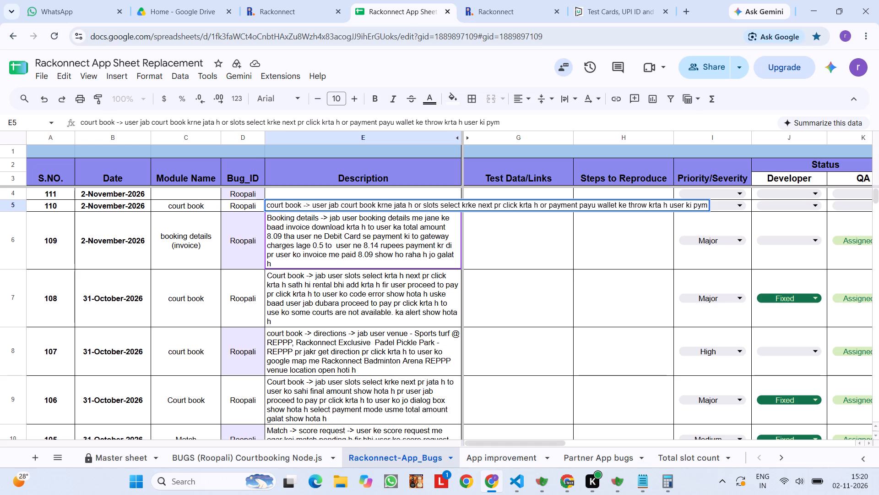
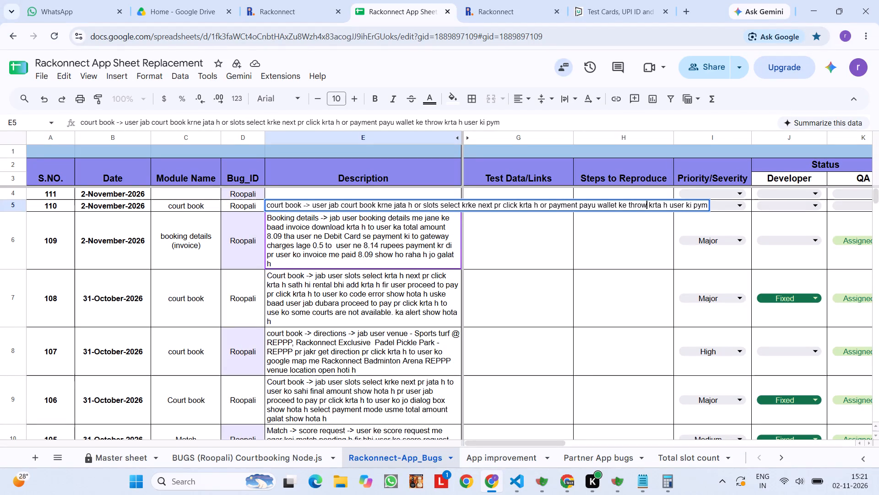
# Replace the unfinished "pym" ending bug 110's description so it reads "user ki payment successfully ho jati h".
pyautogui.click(707, 207)
pyautogui.press('BackSpace')
pyautogui.press('BackSpace')
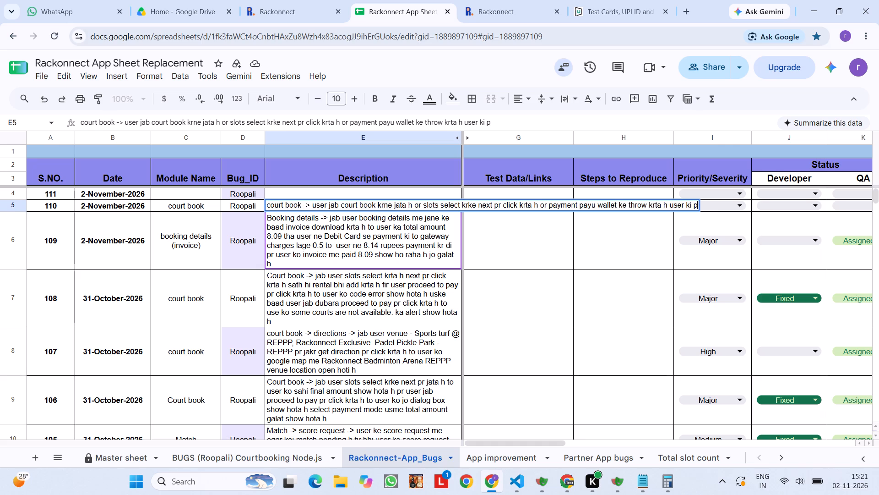
pyautogui.write('ayment d')
pyautogui.press('BackSpace')
pyautogui.write('success')
pyautogui.write('fully')
pyautogui.press('space')
pyautogui.write('ho jati h')
pyautogui.press('space')
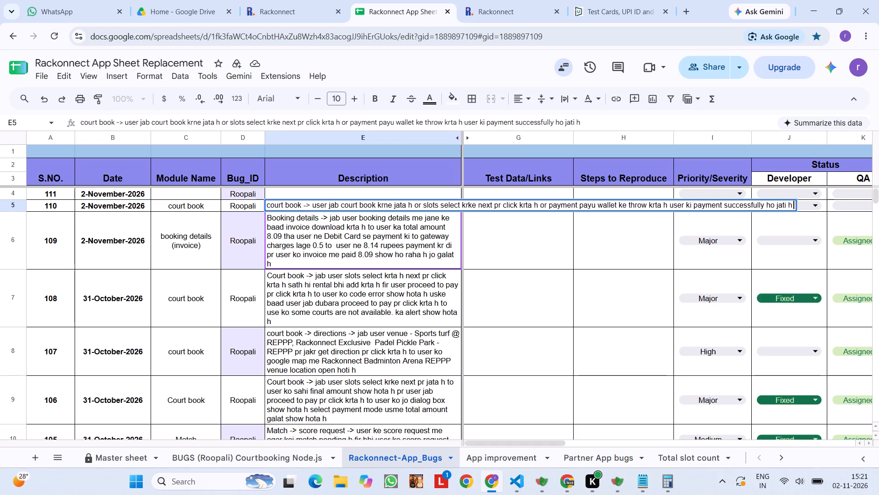
# Continue bug 110's description with the text "uske baad user ko user app".
pyautogui.write('uske baad')
pyautogui.press('space')
pyautogui.write('user ko')
pyautogui.press('space')
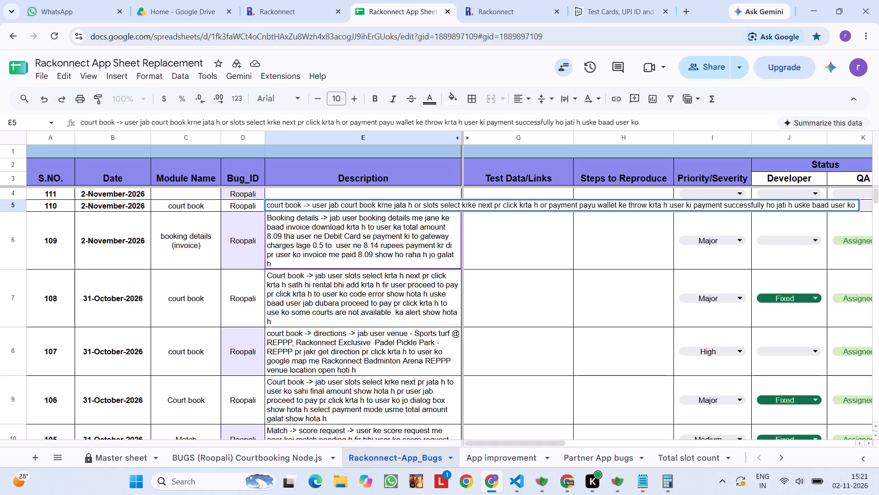
pyautogui.press('j')
pyautogui.press('BackSpace')
pyautogui.write('user app')
pyautogui.press('space')
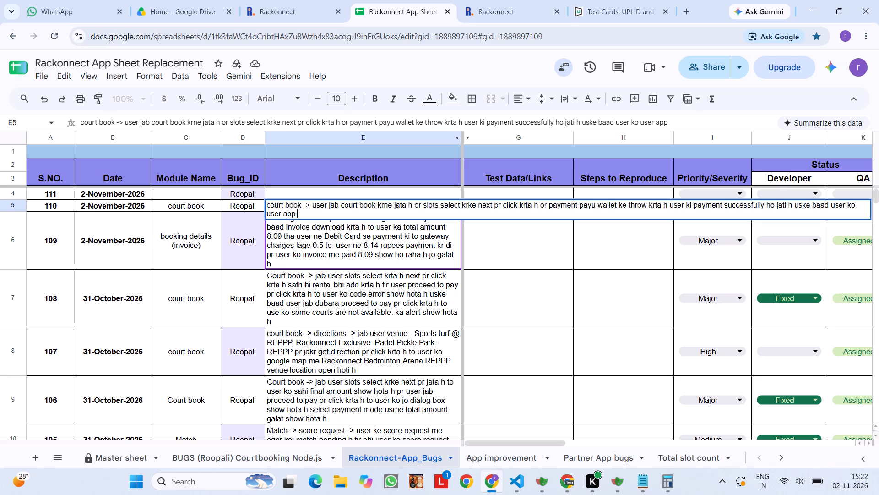
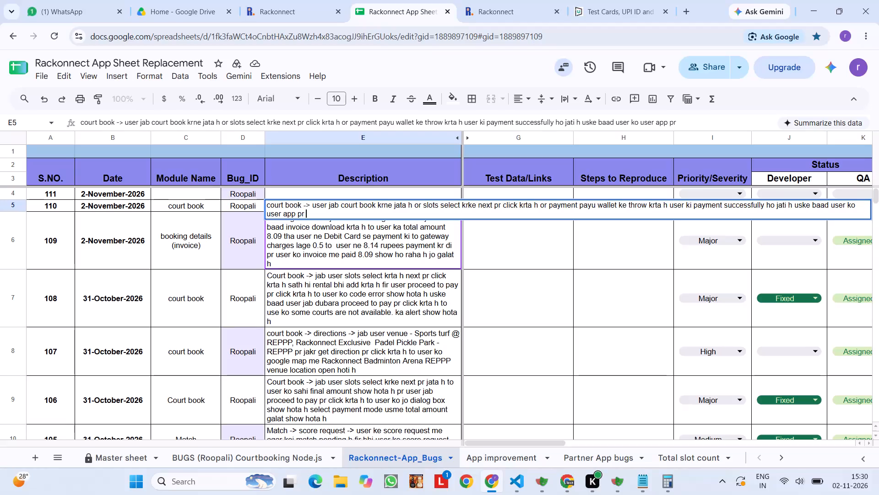
# Continue bug 110's description with the text "booking details me paymode cahs show hota h".
pyautogui.write('con')
pyautogui.press('BackSpace')
pyautogui.press('BackSpace')
pyautogui.press('BackSpace')
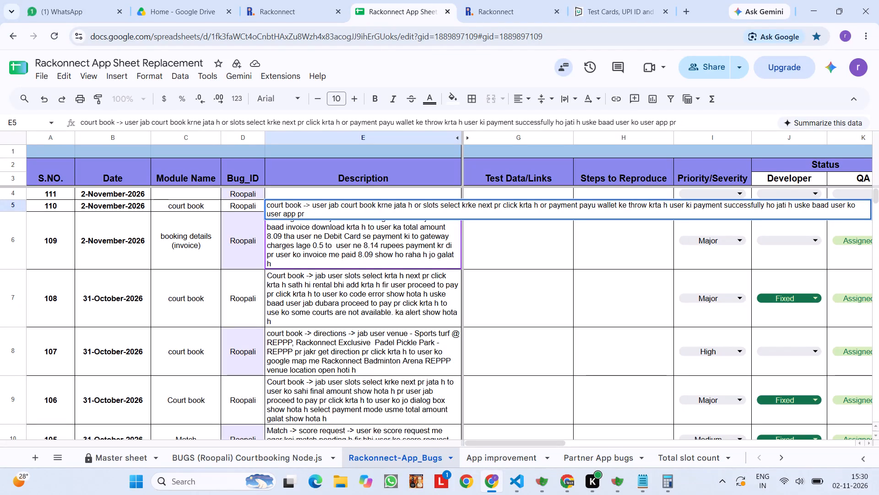
pyautogui.write('boo')
pyautogui.write('king details me')
pyautogui.press('space')
pyautogui.write('paymode')
pyautogui.press('space')
pyautogui.write('cahs show hota h')
pyautogui.press('space')
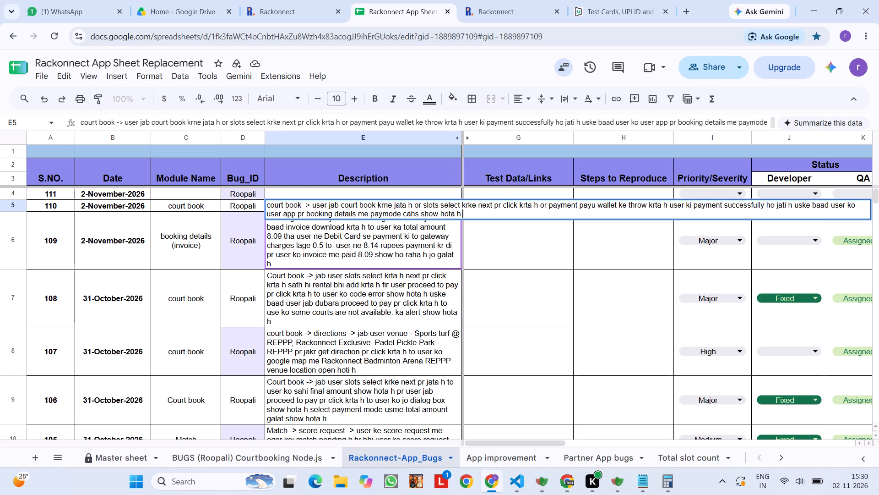
# Insert "confirmation pagee pr" before "booking details" in bug 110's description.
pyautogui.click(304, 213)
pyautogui.press('space')
pyautogui.write('s')
pyautogui.press('BackSpace')
pyautogui.write('confirmatio')
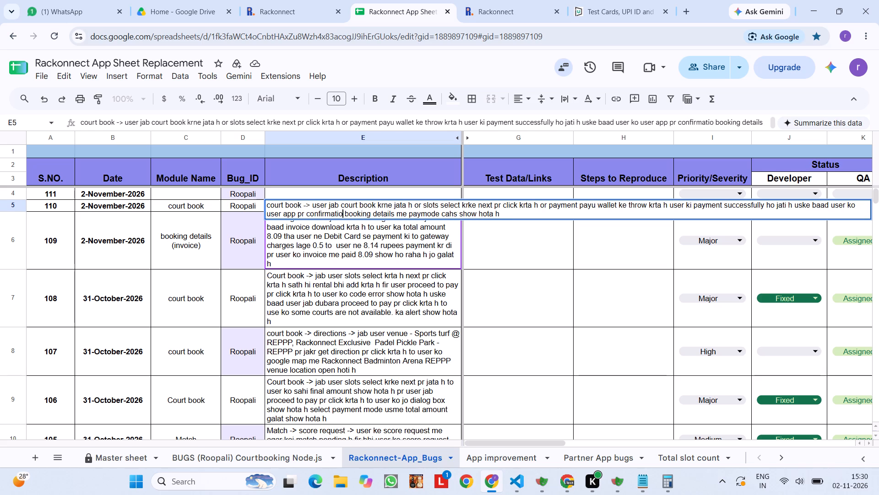
pyautogui.press('space')
pyautogui.press('BackSpace')
pyautogui.write('n pa')
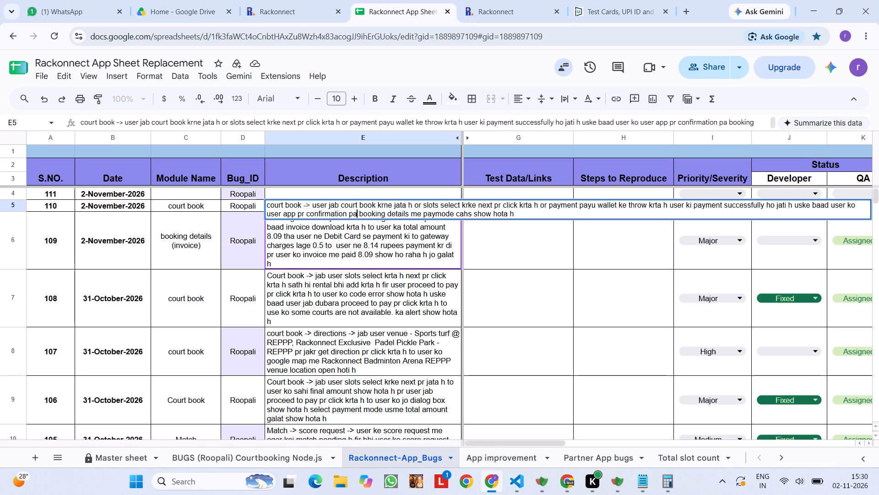
pyautogui.write('gee')
pyautogui.press('space')
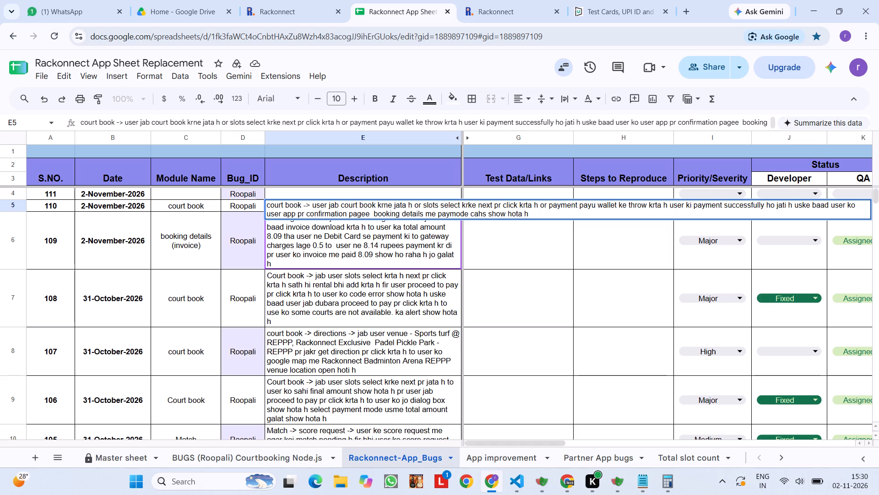
pyautogui.write('pr')
pyautogui.press('space')
pyautogui.write('ca')
pyautogui.press('BackSpace')
pyautogui.press('BackSpace')
pyautogui.press('BackSpace')
pyautogui.press('space')
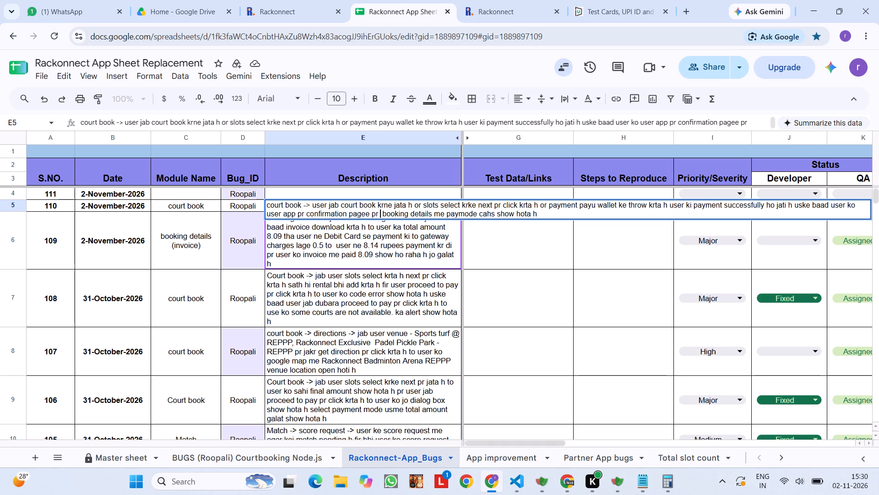
# Add "pay mode cahs show hota h sath hi" before "booking details" in bug 110's description.
pyautogui.write('pay mofd')
pyautogui.press('BackSpace')
pyautogui.press('BackSpace')
pyautogui.write('de')
pyautogui.press('space')
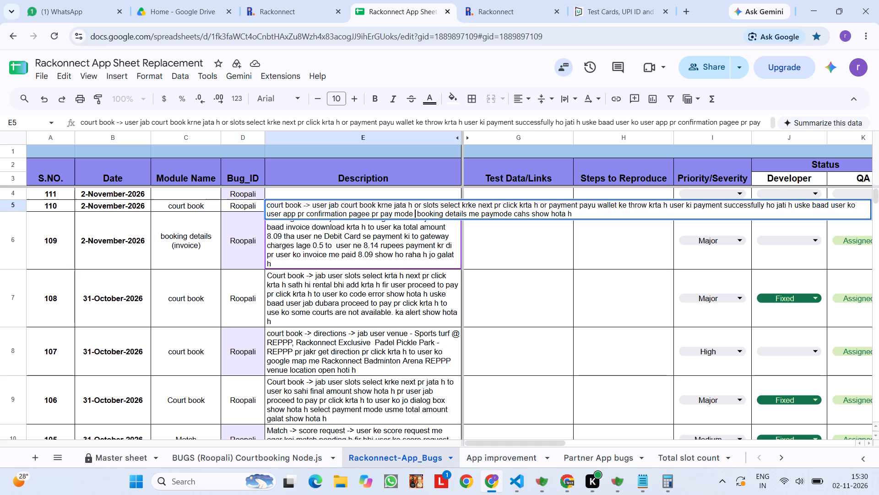
pyautogui.write('cahs show hota h sath hi')
pyautogui.press('space')
pyautogui.press('BackSpace')
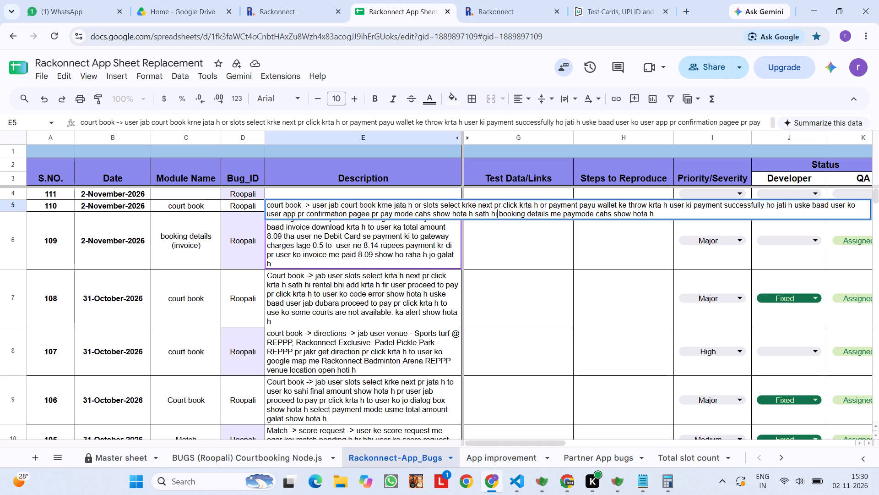
# Correct the misspelled payment mode after "paymode" in bug 110's description to "cash" and commit the entry.
pyautogui.click(607, 212)
pyautogui.press('BackSpace')
pyautogui.press('BackSpace')
pyautogui.press('s')
pyautogui.press('Delete')
pyautogui.press('BackSpace')
pyautogui.write('ash')
pyautogui.press('Return')
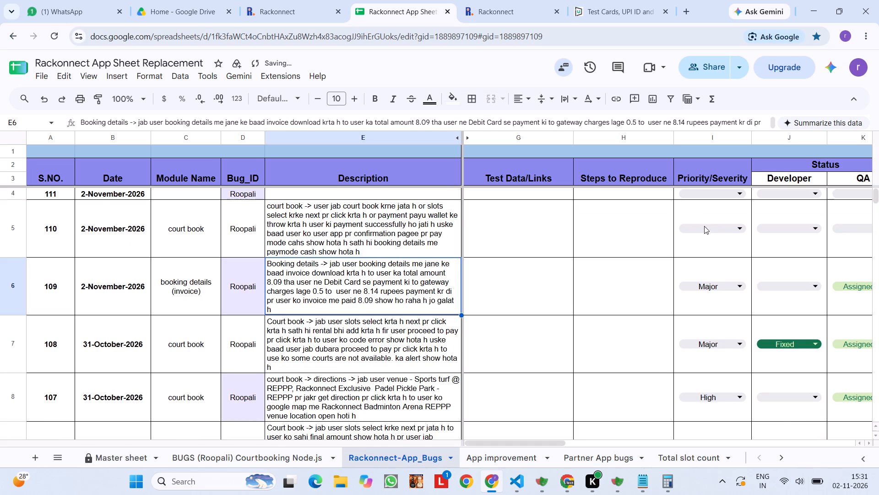
# Set bug 110's Priority/Severity to High.
pyautogui.click(699, 224)
pyautogui.click(700, 280)
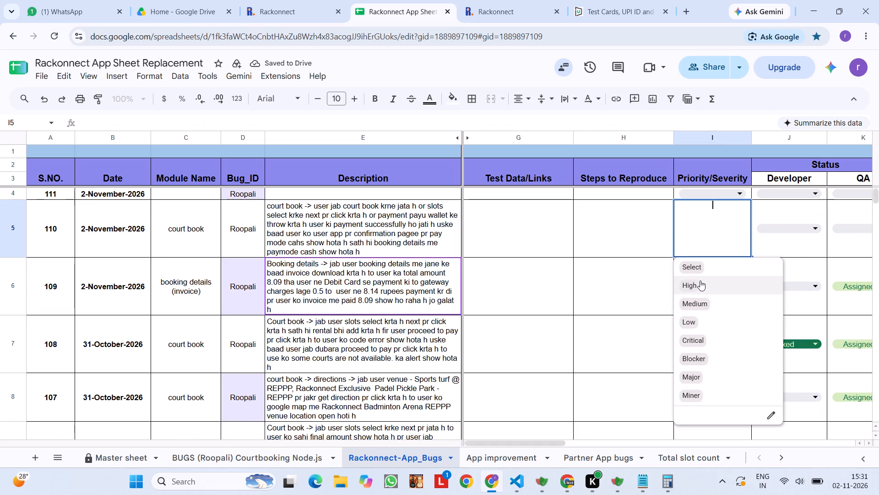
# Set bug 110's QA status to Assigned.
pyautogui.click(847, 227)
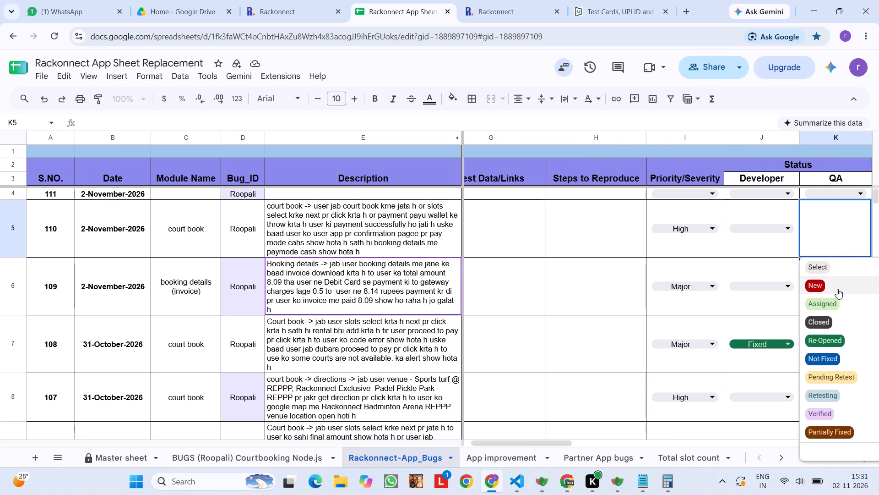
pyautogui.click(837, 289)
pyautogui.click(841, 227)
pyautogui.click(838, 299)
# Set bug 110's Dev/Live value to Dev.
pyautogui.hscroll(-3, 690, 267)
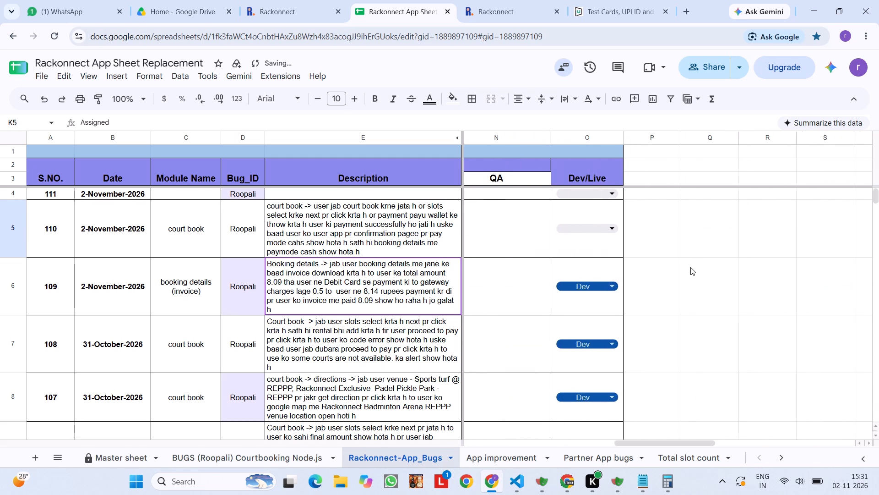
pyautogui.hscroll(-2, 690, 267)
pyautogui.click(598, 230)
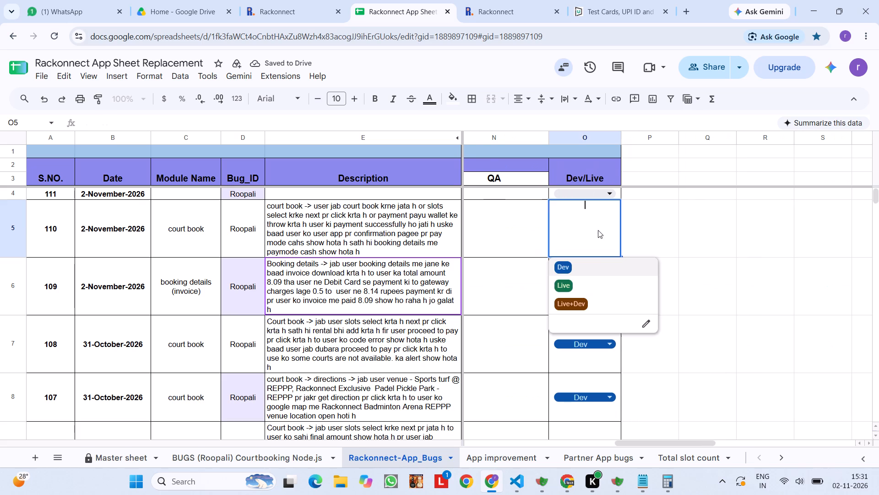
pyautogui.click(600, 272)
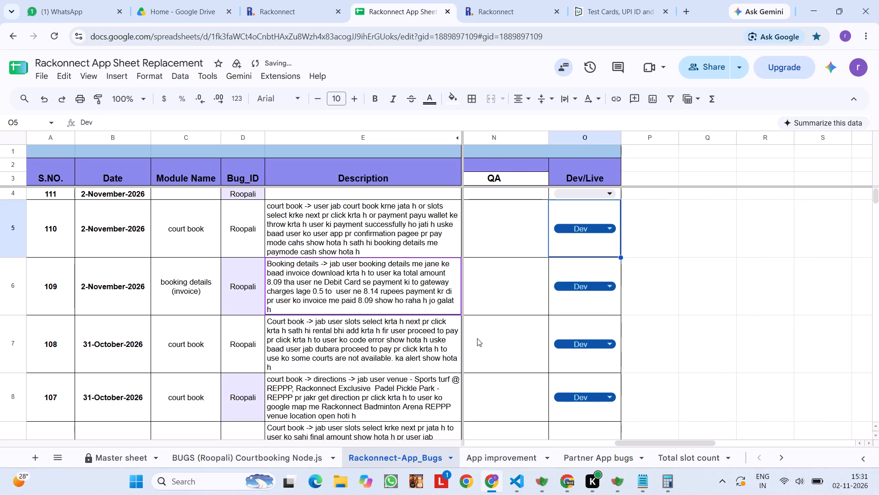
# Switch to the BUGS (Roopali) Courtbooking Node.js sheet and select the date cell of bug 334, below the empty row 335.
pyautogui.hscroll(6, 437, 380)
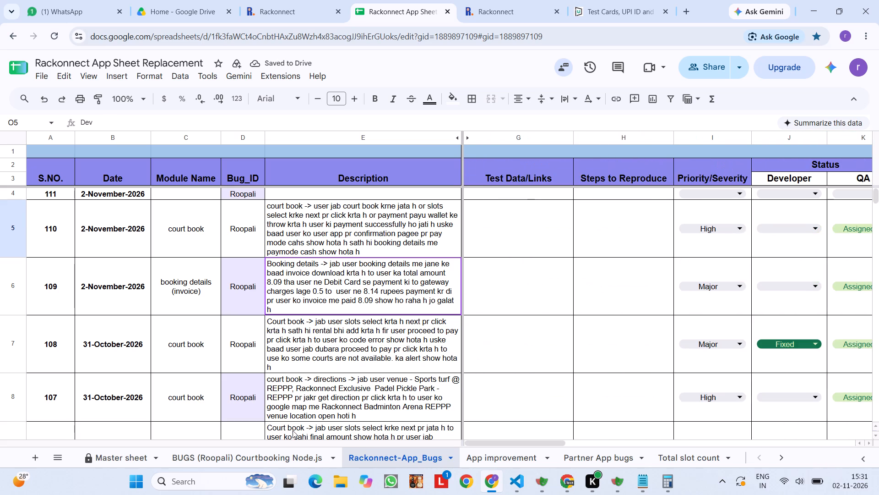
pyautogui.click(276, 452)
pyautogui.scroll(5, 320, 361)
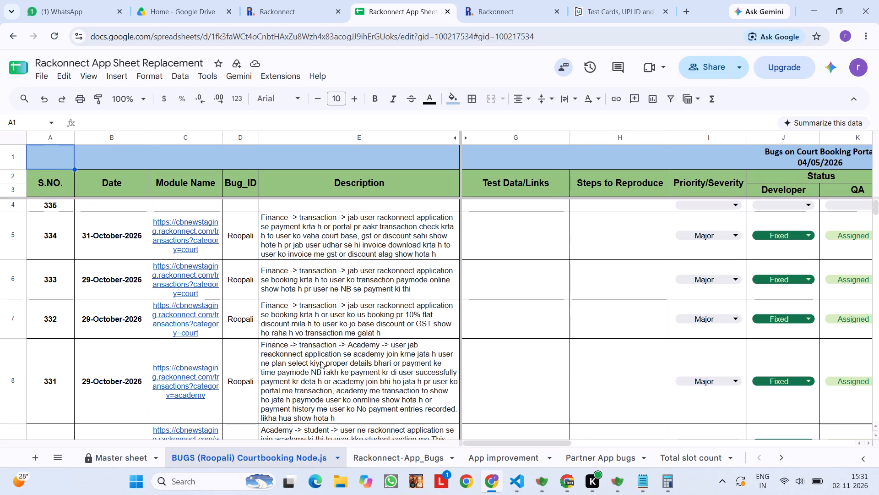
pyautogui.click(98, 205)
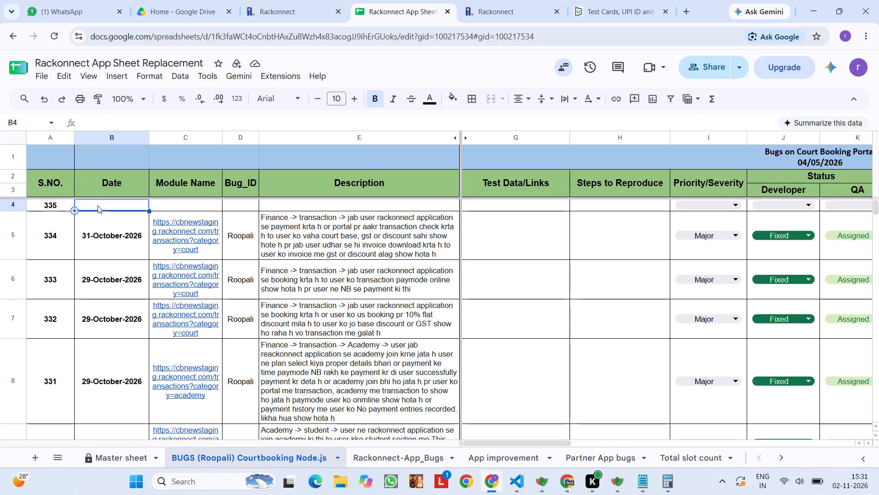
pyautogui.click(121, 227)
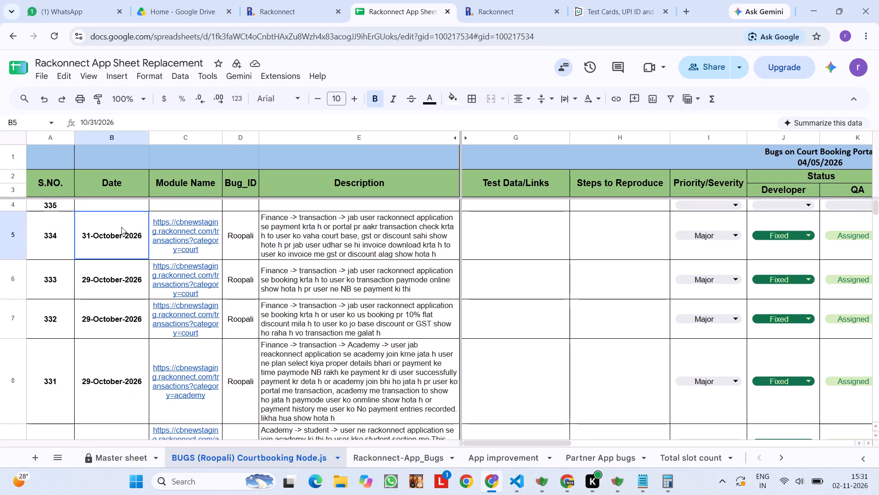
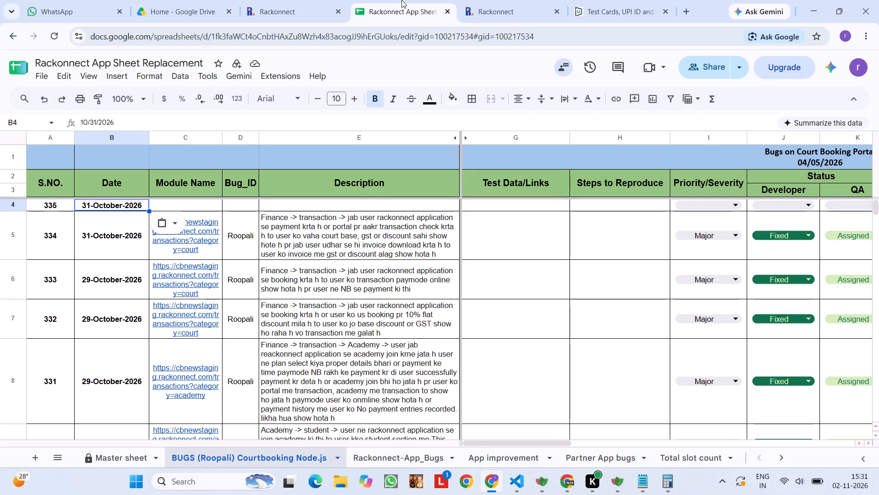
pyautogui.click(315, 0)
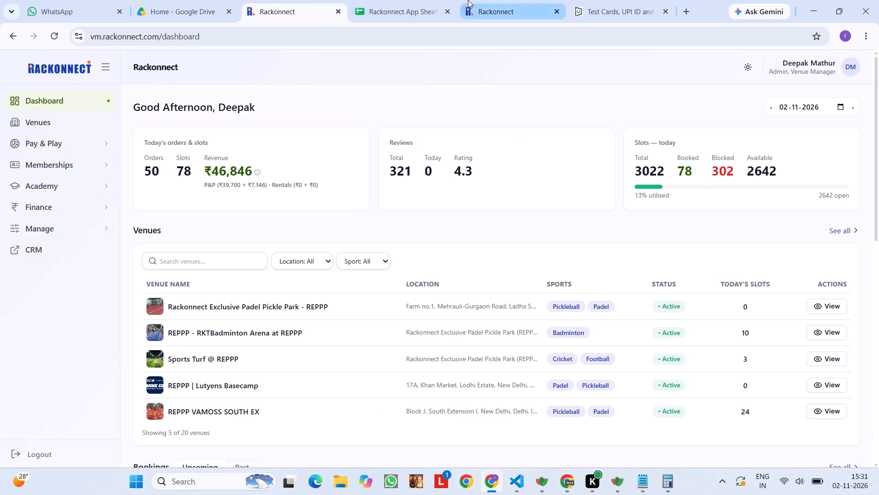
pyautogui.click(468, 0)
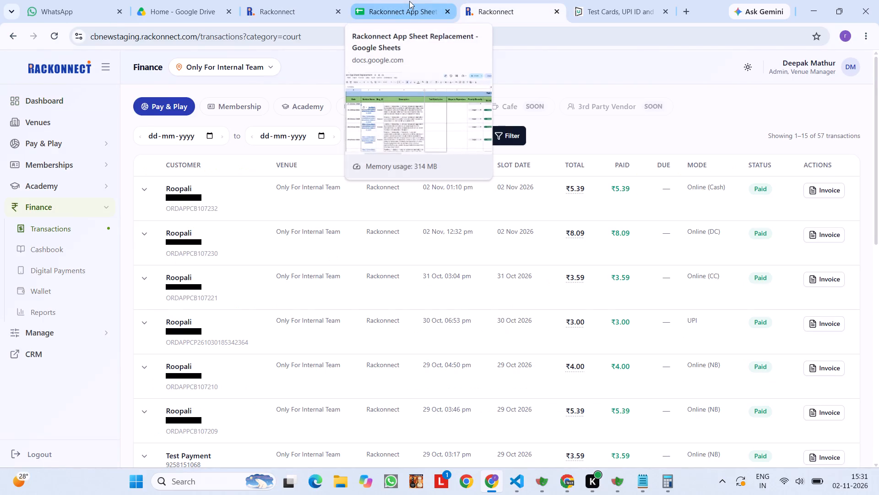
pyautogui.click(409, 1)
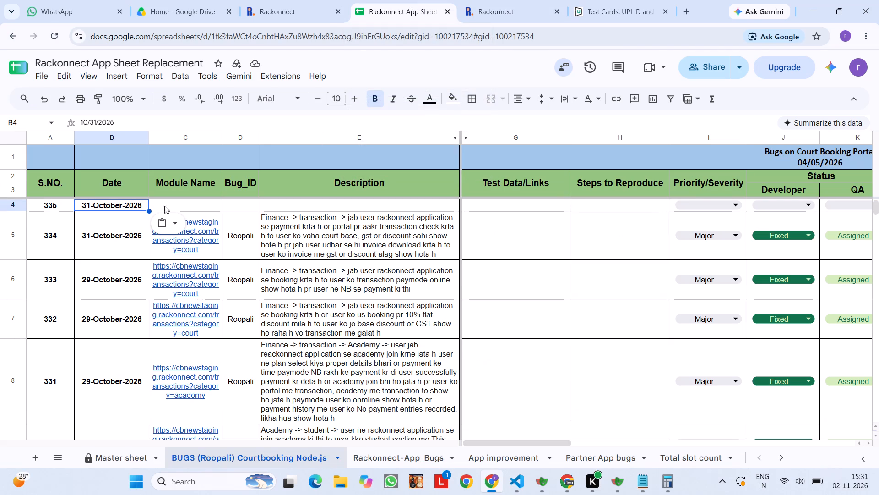
# Set bug 335's date to 2-November-2026 in the Courtbooking sheet.
pyautogui.doubleClick(129, 202)
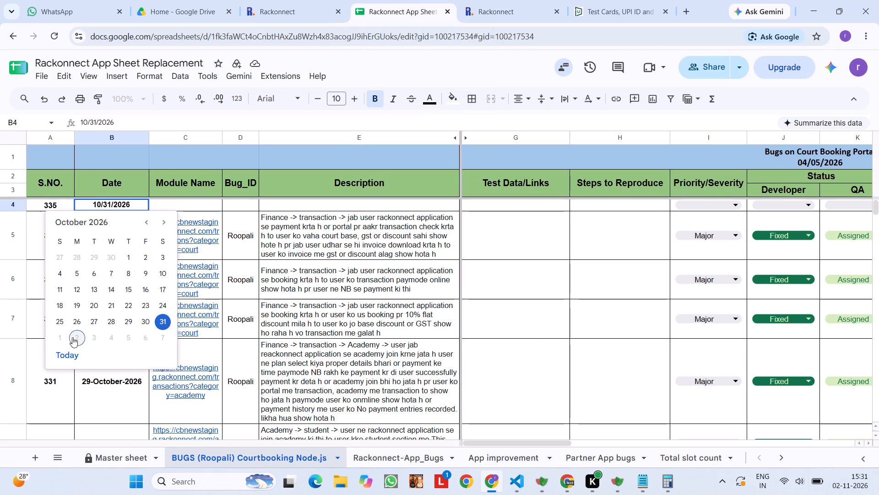
pyautogui.click(72, 339)
# Copy the staging Finance transactions page address (cbnewstaging.rackonnect.com/transactions?category=court) into bug 335's Module Name cell.
pyautogui.click(462, 0)
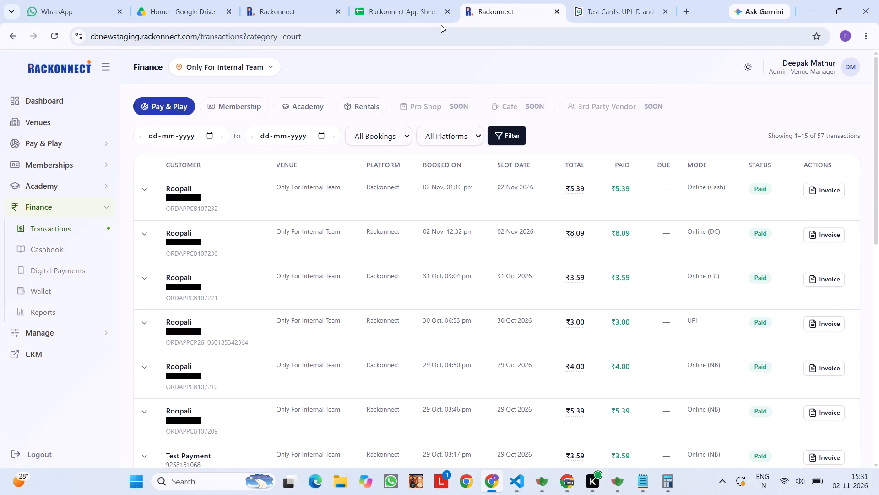
pyautogui.doubleClick(441, 25)
pyautogui.moveTo(441, 25); pyautogui.dragTo(439, 31)
pyautogui.tripleClick(439, 31)
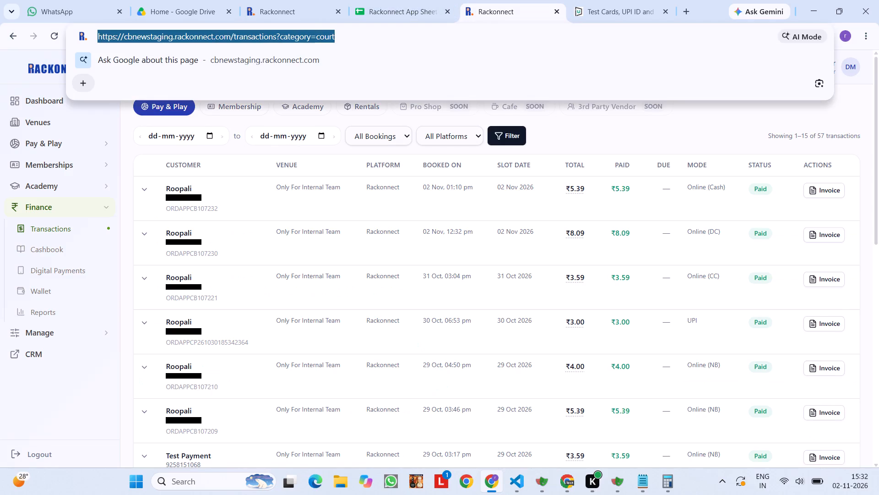
pyautogui.hotkey('ctrl', 'c')
pyautogui.hotkey('ctrl', 'c')
pyautogui.hotkey('ctrl', 'c')
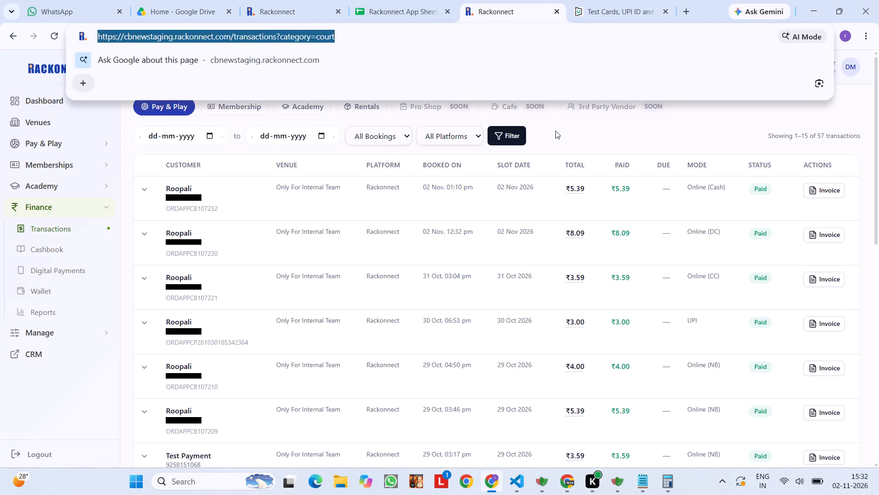
pyautogui.click(555, 131)
pyautogui.click(456, 0)
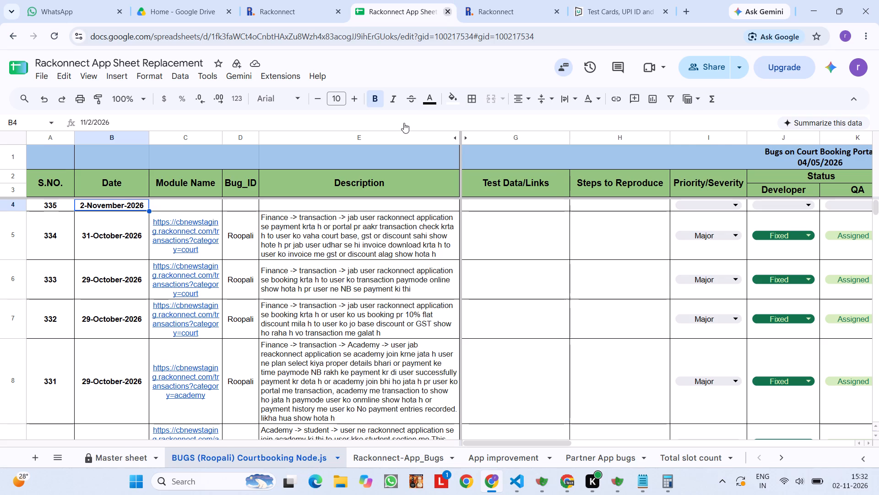
pyautogui.click(206, 207)
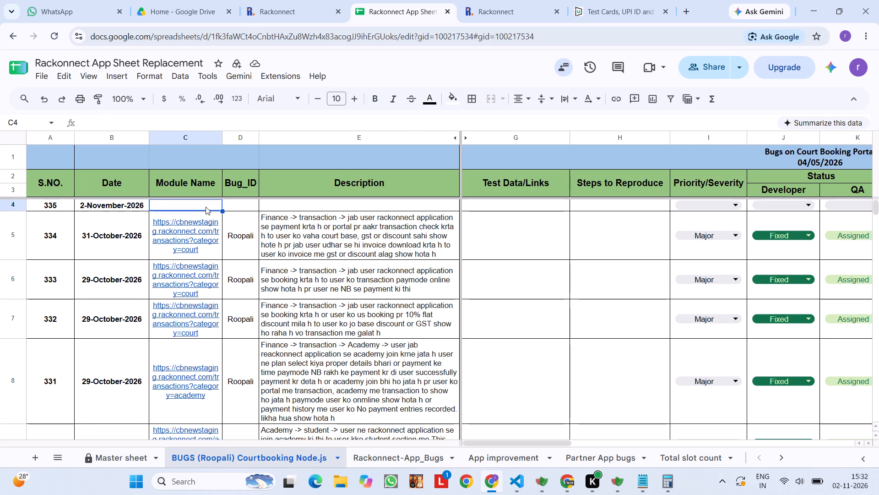
pyautogui.hotkey('ctrl', 'v')
# Copy the Bug_ID entry Roopali from bug 334 into bug 335's Bug_ID cell.
pyautogui.click(233, 273)
pyautogui.hotkey('ctrl', 'c')
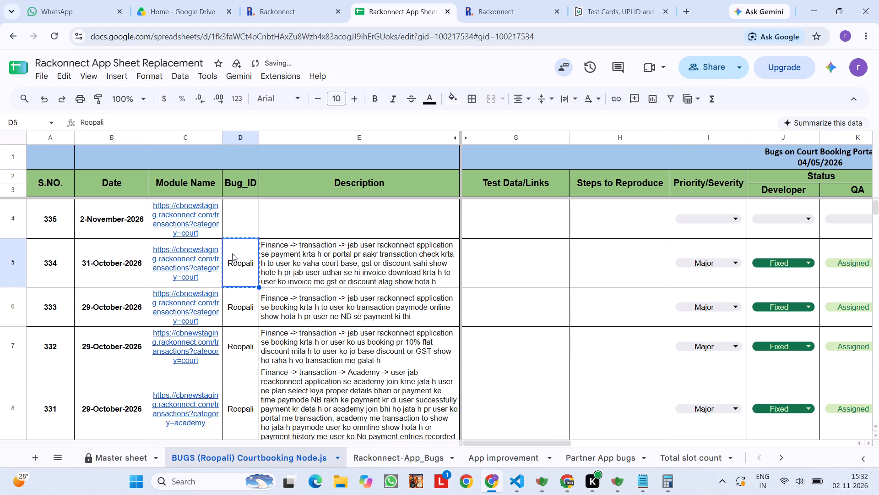
pyautogui.click(239, 219)
pyautogui.hotkey('ctrl', 'v')
# Select bug 335's empty Description cell for entering the bug description.
pyautogui.click(336, 236)
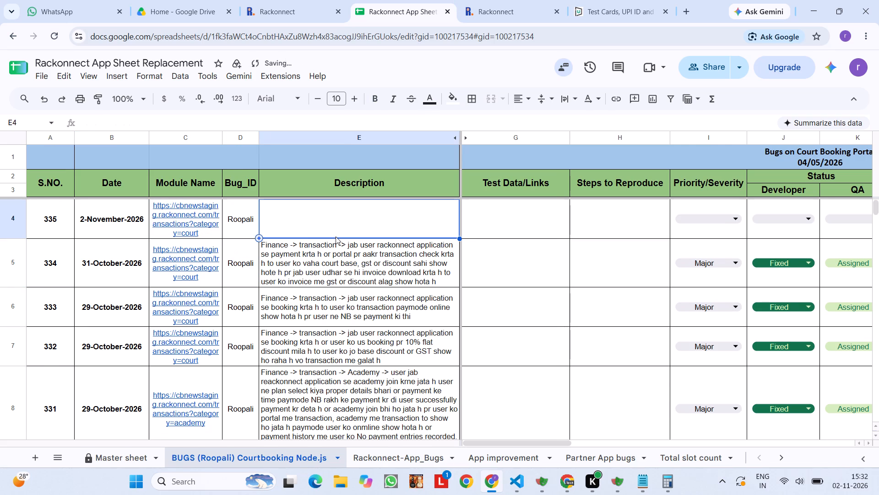
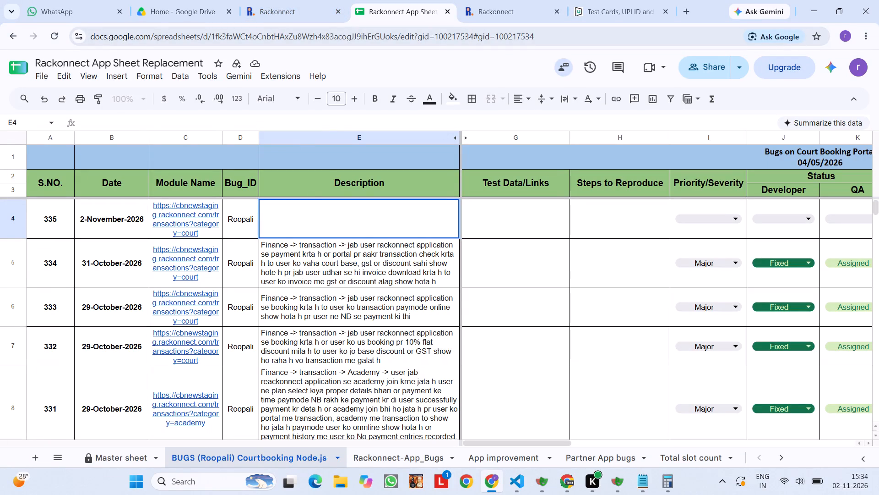
# Check today's entries in the venue manager's Cashbook and Digital Payments pages under Finance.
pyautogui.click(485, 0)
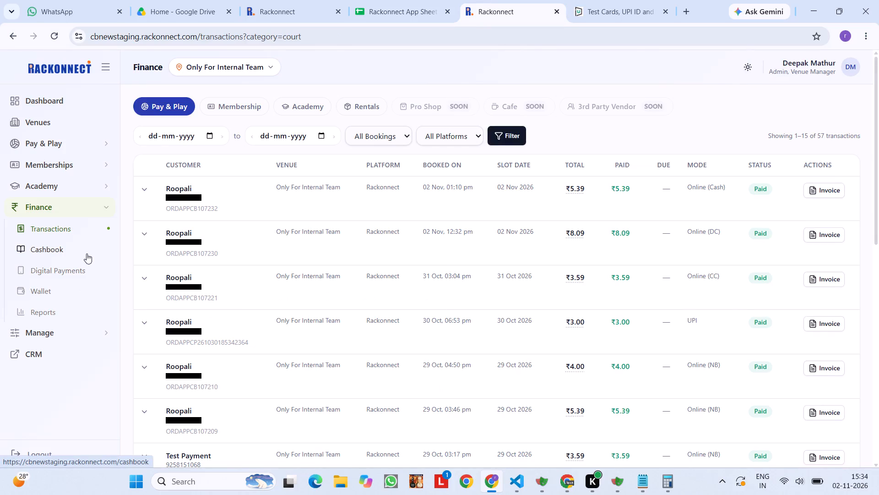
pyautogui.click(79, 256)
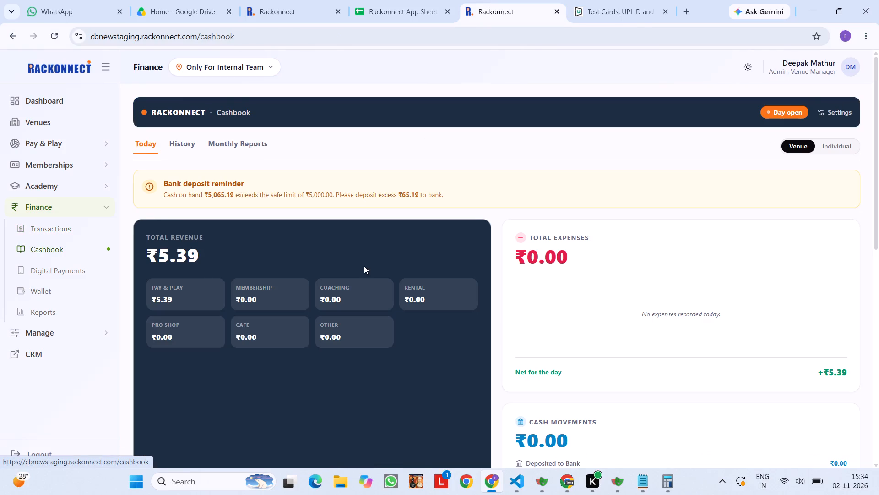
pyautogui.scroll(-9, 364, 266)
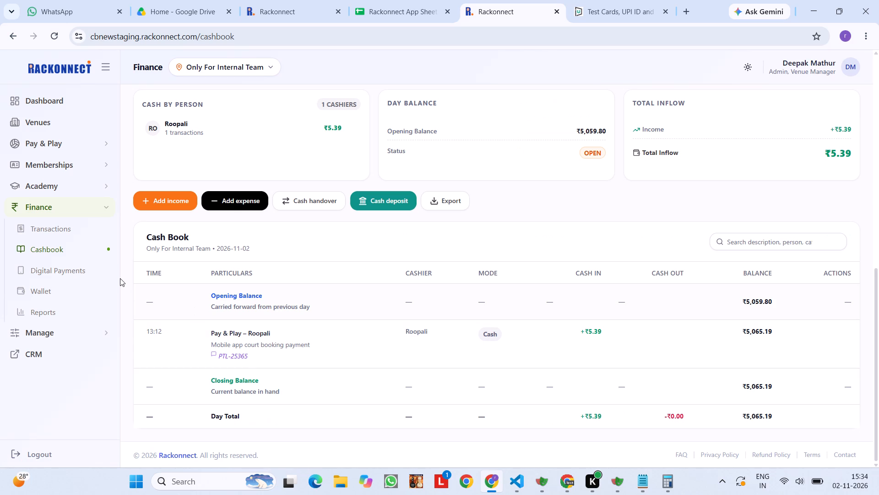
pyautogui.click(88, 263)
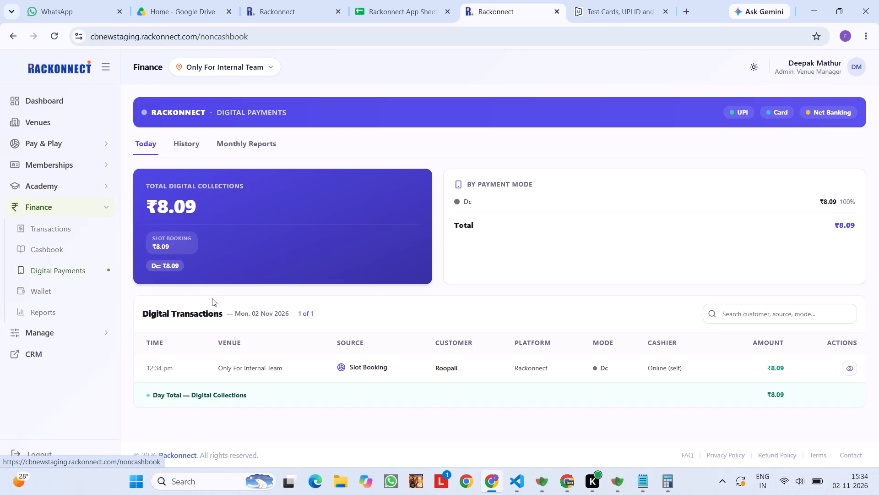
pyautogui.click(78, 247)
# Begin bug 335's description in the Courtbooking sheet with "transaction -> user ne rackoonect application se booking ki thi".
pyautogui.click(405, 0)
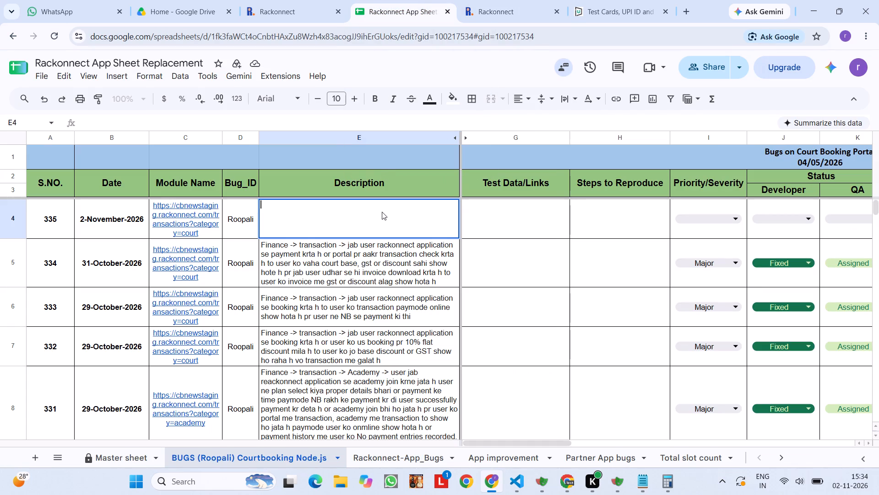
pyautogui.write('transaction')
pyautogui.press('space')
pyautogui.write('->')
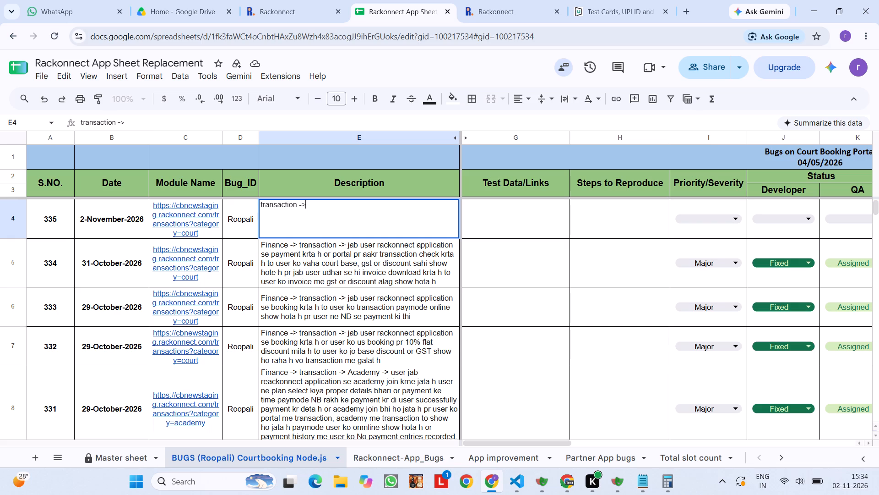
pyautogui.press('space')
pyautogui.write('user ne')
pyautogui.press('space')
pyautogui.write('rack')
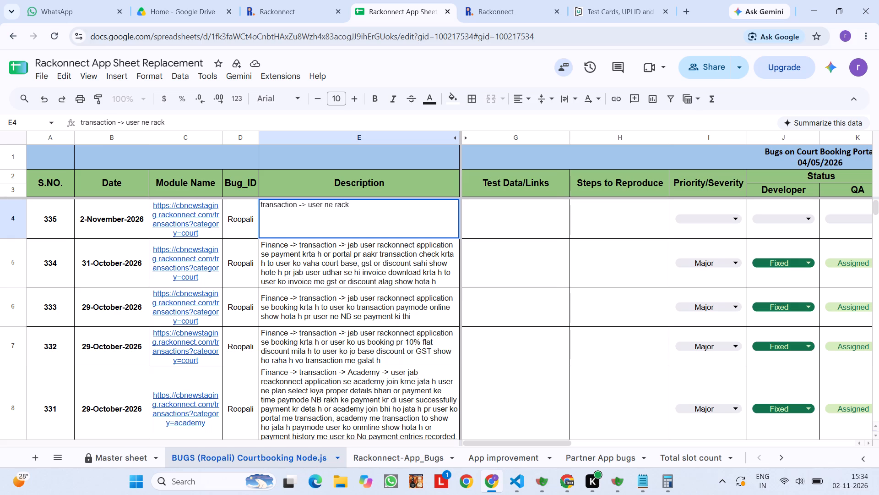
pyautogui.press('o')
pyautogui.write('onect')
pyautogui.press('space')
pyautogui.write('application se')
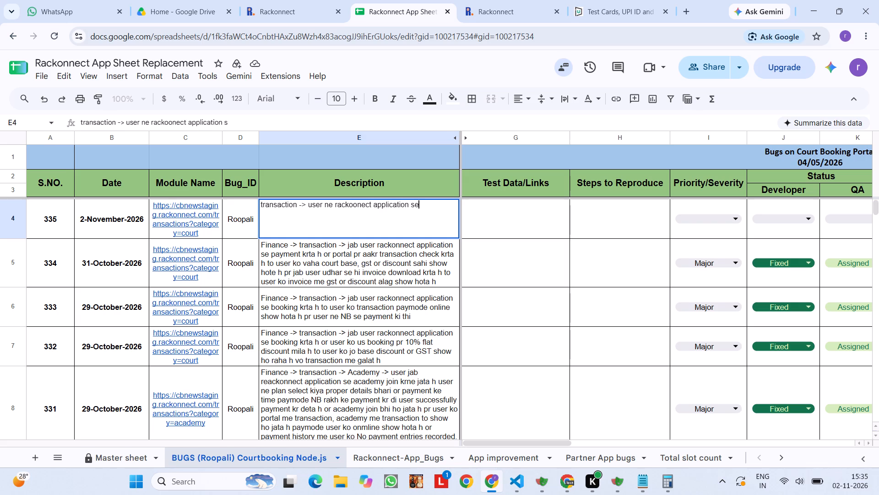
pyautogui.press('space')
pyautogui.write('booking')
pyautogui.press('space')
pyautogui.write('ki thi u')
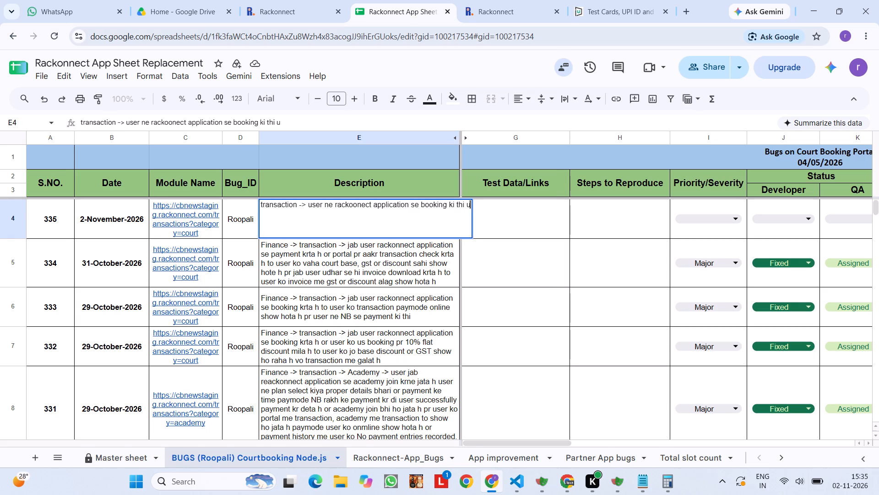
pyautogui.press('BackSpace')
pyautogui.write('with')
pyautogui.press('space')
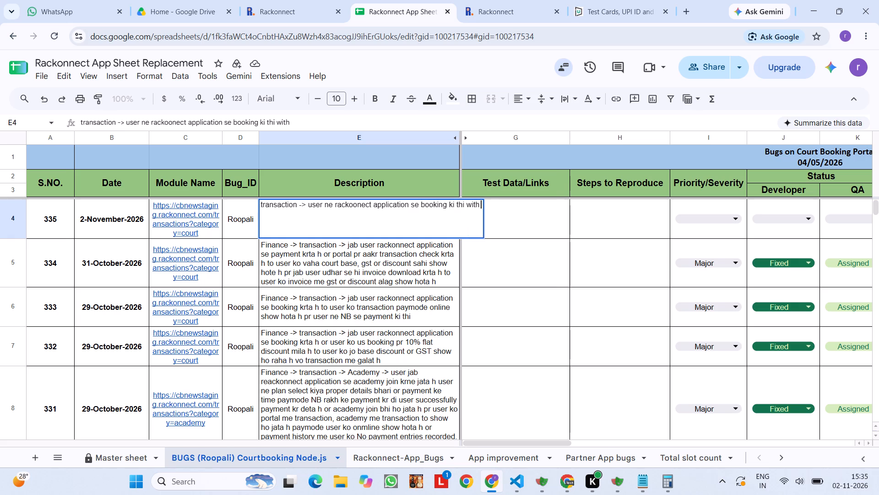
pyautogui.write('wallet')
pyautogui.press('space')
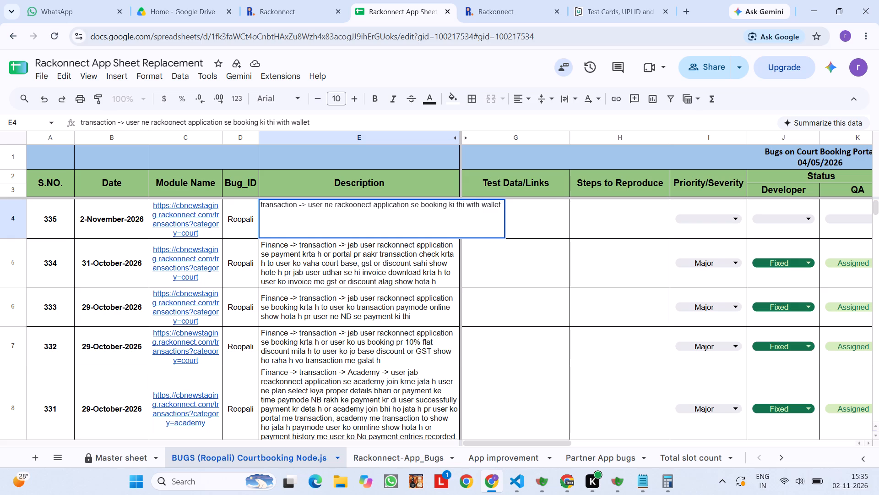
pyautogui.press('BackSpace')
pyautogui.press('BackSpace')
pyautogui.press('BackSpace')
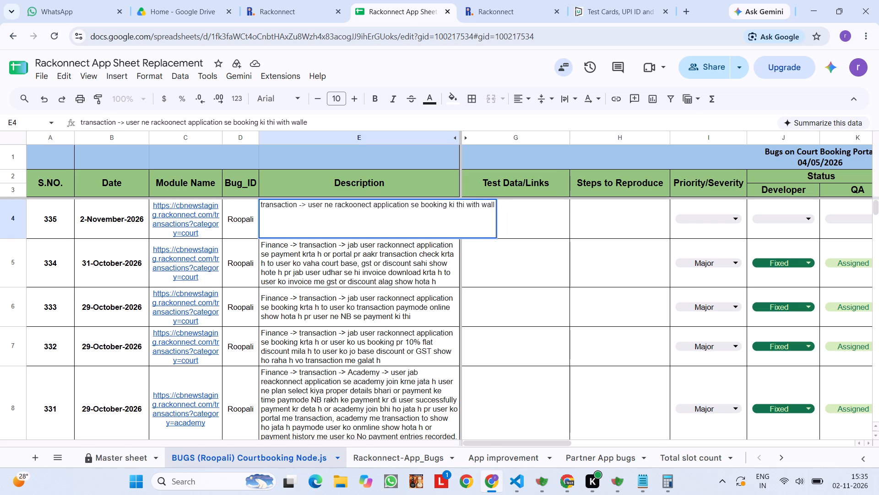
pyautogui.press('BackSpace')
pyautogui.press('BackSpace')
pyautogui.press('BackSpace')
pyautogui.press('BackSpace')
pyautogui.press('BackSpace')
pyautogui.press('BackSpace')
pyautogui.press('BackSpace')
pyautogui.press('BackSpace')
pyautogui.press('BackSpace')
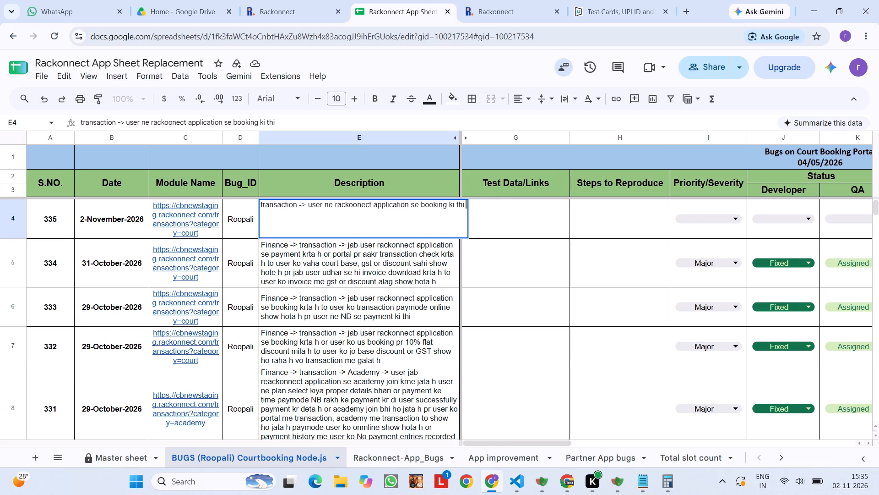
# Continue bug 335's description with "paymode wallet tha".
pyautogui.write('payme')
pyautogui.press('=')
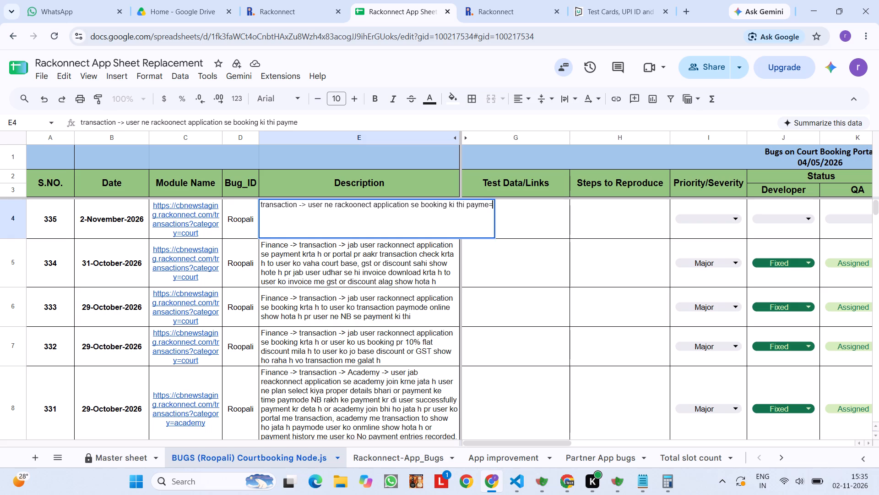
pyautogui.press('BackSpace')
pyautogui.press('BackSpace')
pyautogui.write('ode')
pyautogui.press('space')
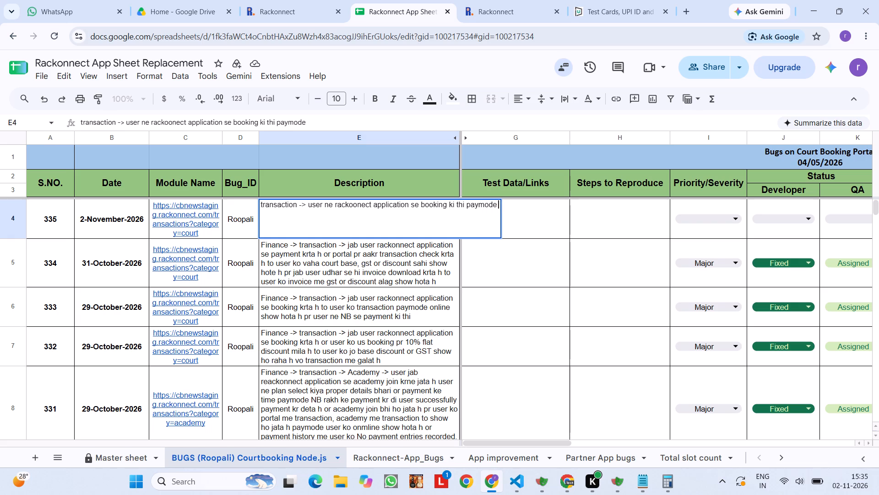
pyautogui.write('wallet tha')
pyautogui.press('space')
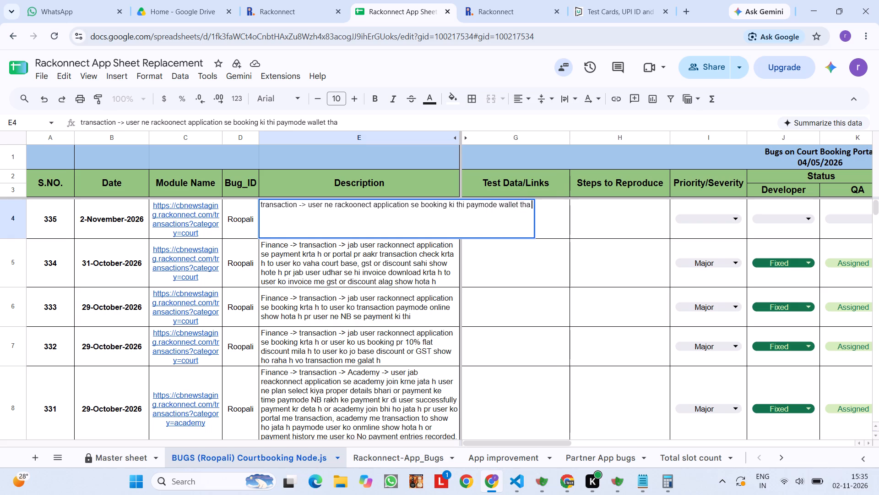
# Add "user ki booking to canfirm ho gai" to bug 335's description.
pyautogui.press('k')
pyautogui.press('BackSpace')
pyautogui.write('user ko')
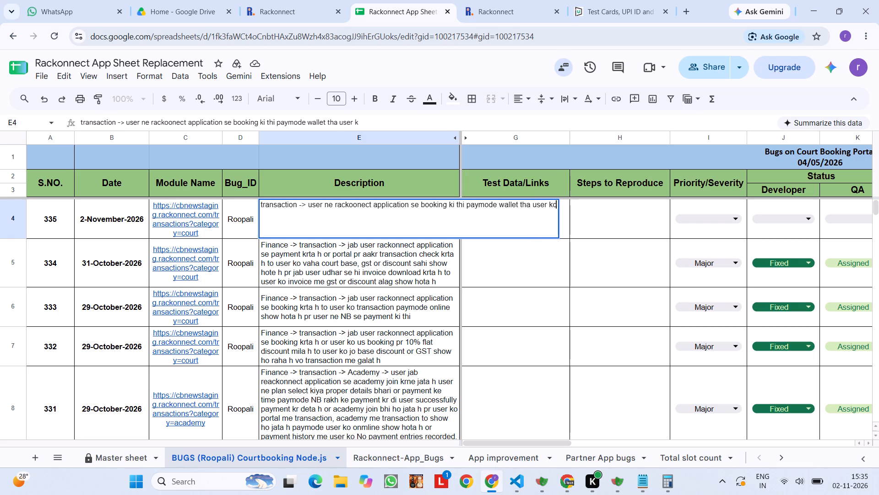
pyautogui.press('space')
pyautogui.press('BackSpace')
pyautogui.press('BackSpace')
pyautogui.write('i')
pyautogui.press('space')
pyautogui.press('b')
pyautogui.press('BackSpace')
pyautogui.press('BackSpace')
pyautogui.press('BackSpace')
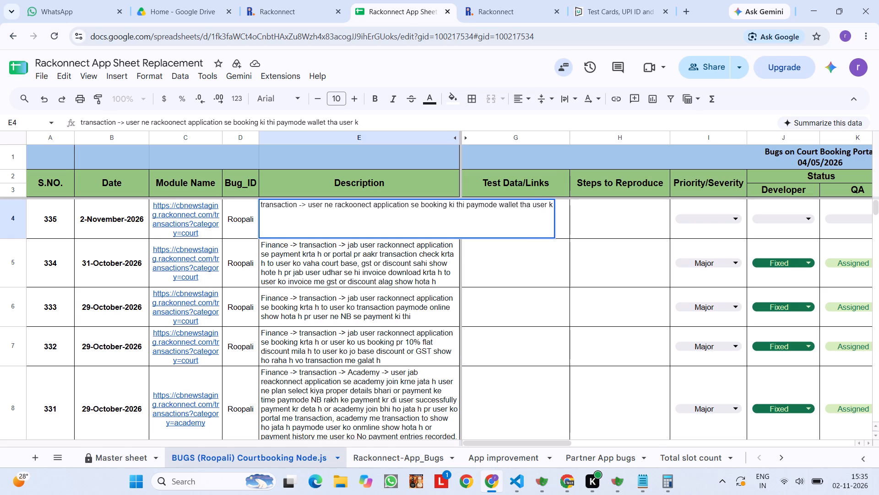
pyautogui.write('i bookig')
pyautogui.press('space')
pyautogui.press('BackSpace')
pyautogui.press('BackSpace')
pyautogui.write('ng to canfirma')
pyautogui.press('BackSpace')
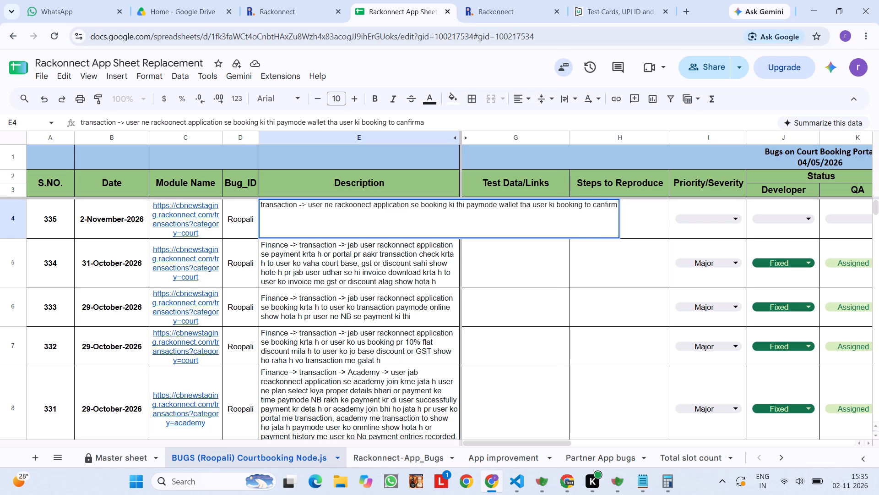
pyautogui.press('space')
pyautogui.write('to')
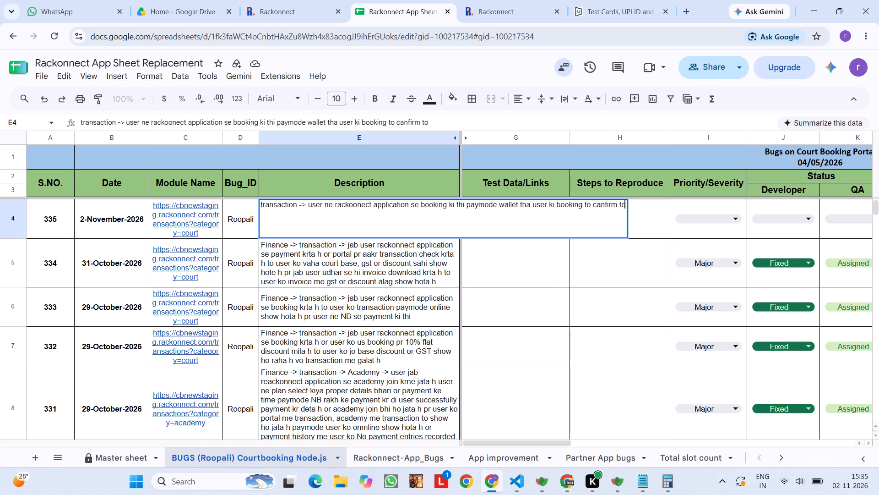
pyautogui.press('BackSpace')
pyautogui.press('BackSpace')
pyautogui.press('j')
pyautogui.press('BackSpace')
pyautogui.write('ho gai')
pyautogui.press('space')
# Extend bug 335's description with "pr user ko".
pyautogui.write('[[r')
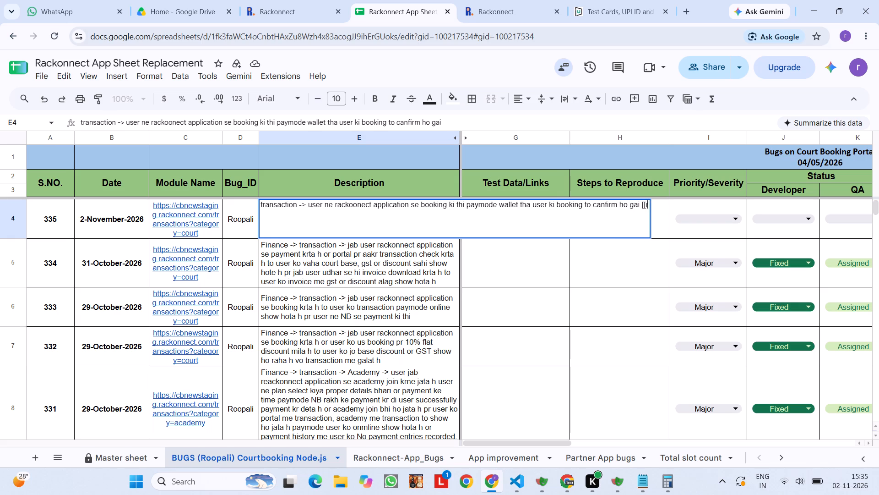
pyautogui.press('space')
pyautogui.press('BackSpace')
pyautogui.press('BackSpace')
pyautogui.press('BackSpace')
pyautogui.press('BackSpace')
pyautogui.press('p')
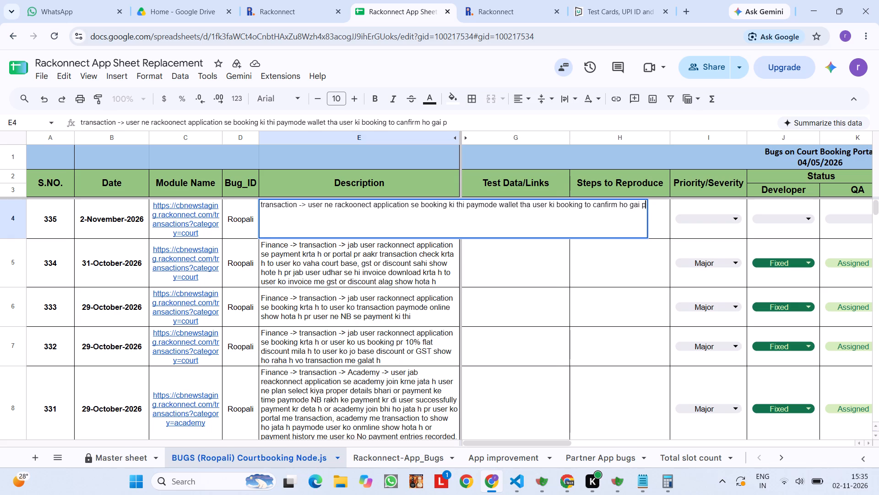
pyautogui.press('BackSpace')
pyautogui.write('r')
pyautogui.press('space')
pyautogui.press('BackSpace')
pyautogui.press('BackSpace')
pyautogui.write('pr')
pyautogui.press('space')
pyautogui.write('user ko')
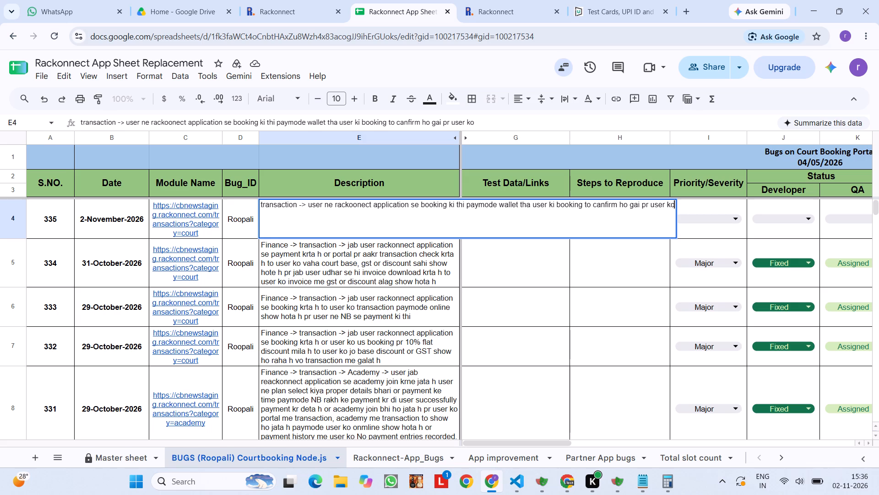
# Correct the spelling of "confirm" in bug 335's description and return to the end of the text.
pyautogui.click(598, 207)
pyautogui.press('Delete')
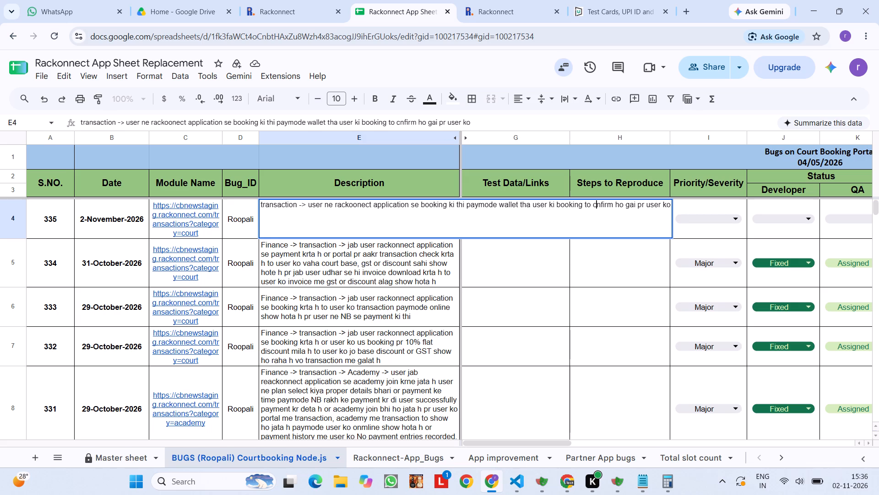
pyautogui.press('o')
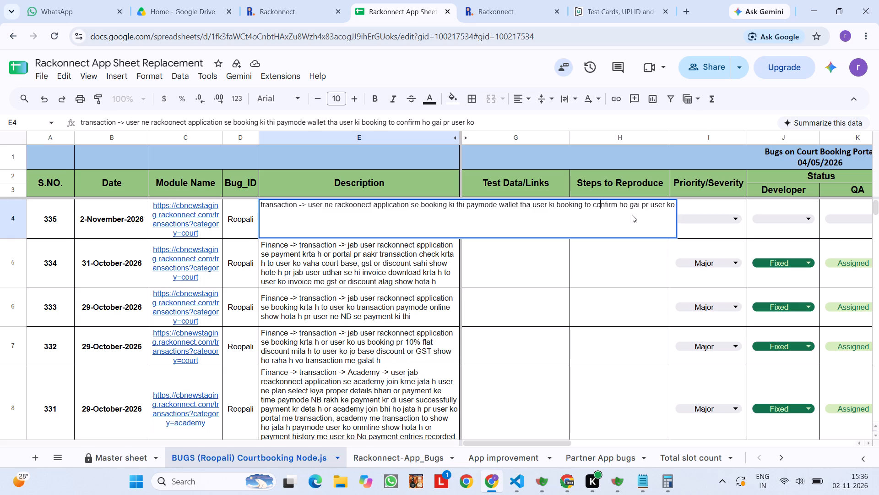
pyautogui.click(673, 204)
# Continue bug 335's description with "transaction me vo payment mode cash show ho rhi h".
pyautogui.press('Right')
pyautogui.press('space')
pyautogui.press('t')
pyautogui.press('BackSpace')
pyautogui.write('transaction me')
pyautogui.press('space')
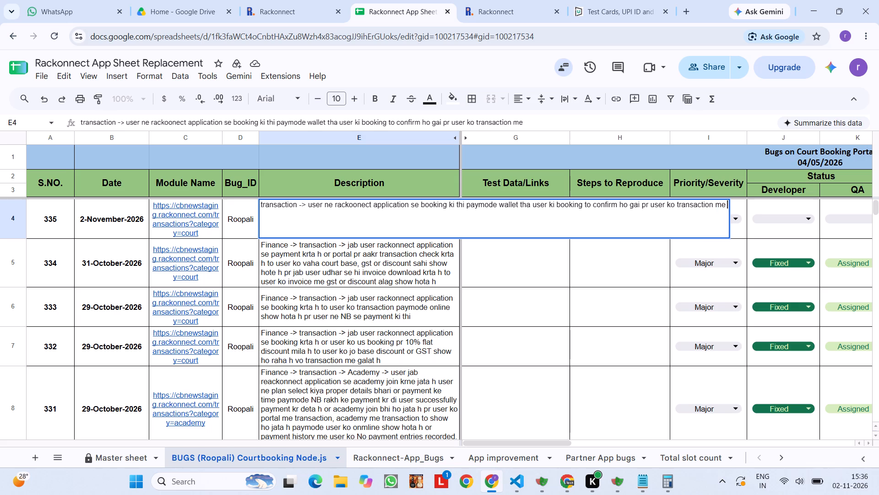
pyautogui.write('vo payment p')
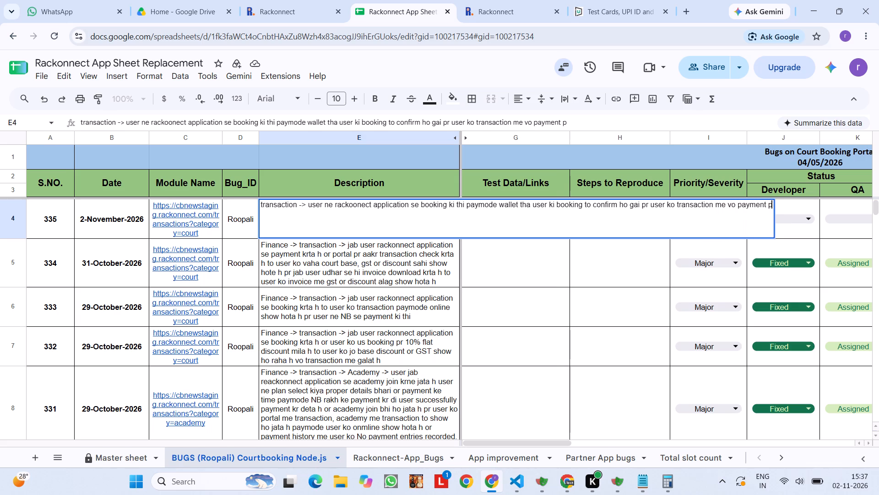
pyautogui.press('BackSpace')
pyautogui.write('mode cash ho')
pyautogui.press('space')
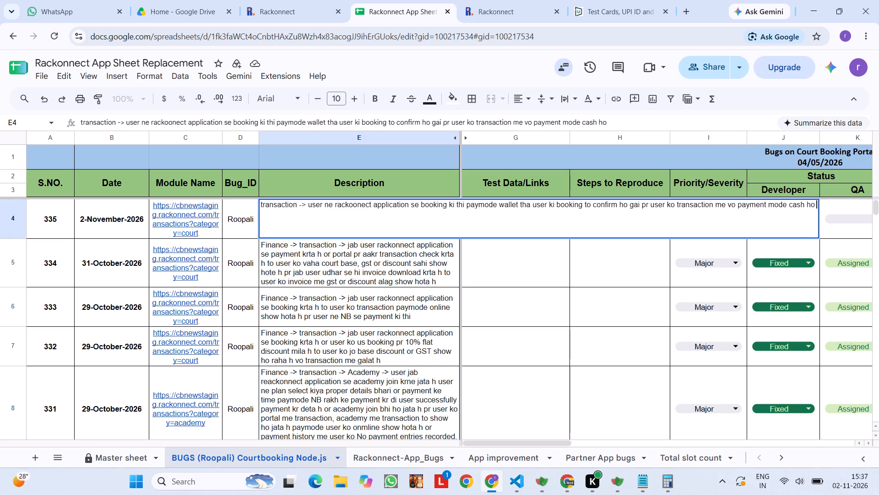
pyautogui.press('BackSpace')
pyautogui.press('BackSpace')
pyautogui.press('BackSpace')
pyautogui.write('show ho rhi h')
pyautogui.press('space')
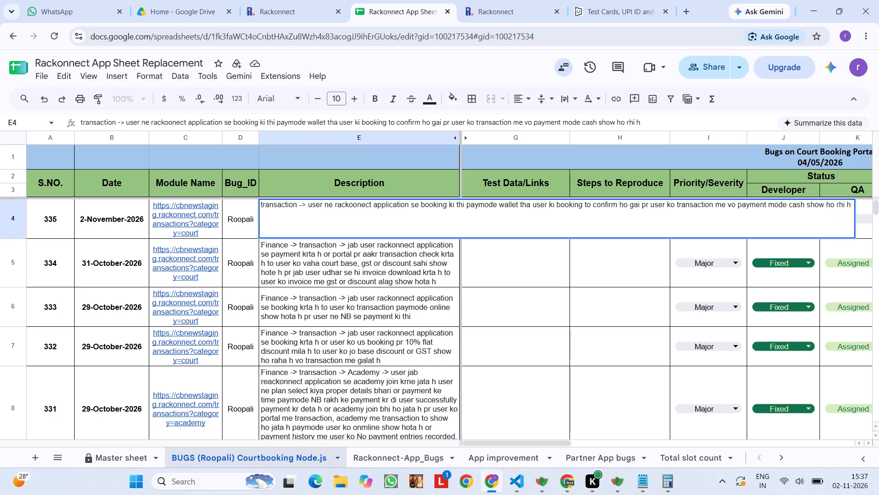
# Insert "online" before "cash" in bug 335's description and put "cash" in parentheses, giving "online (cash)".
pyautogui.click(787, 203)
pyautogui.press('Right')
pyautogui.write('online')
pyautogui.hotkey('shift', '(')
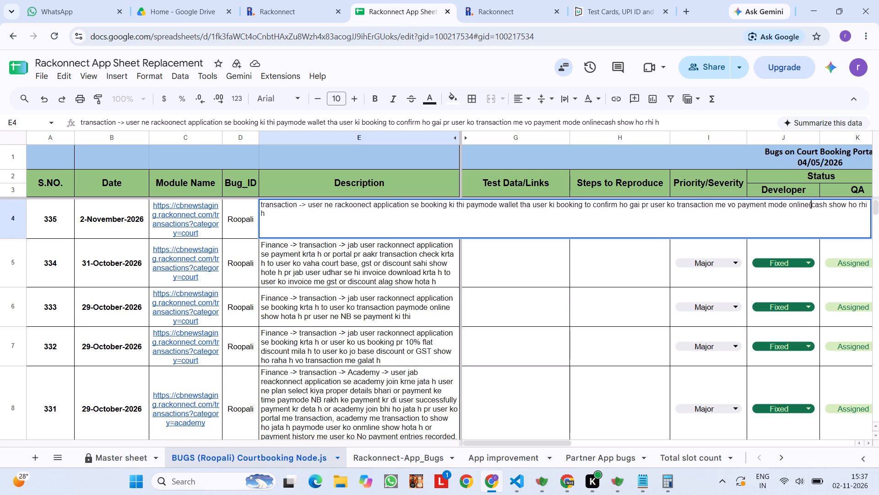
pyautogui.press('Left')
pyautogui.press('space')
pyautogui.press('Right')
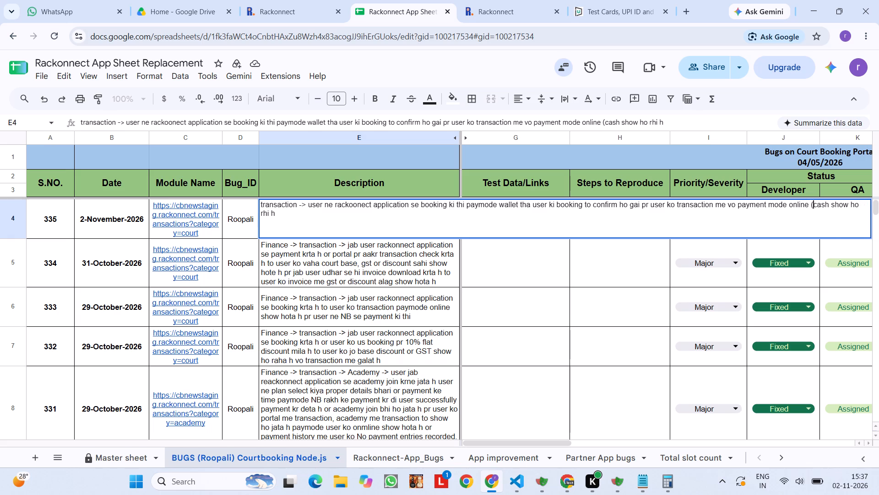
pyautogui.press('Right')
pyautogui.press('Right')
pyautogui.press('Right')
pyautogui.press('Right')
pyautogui.write(')')
pyautogui.press('space')
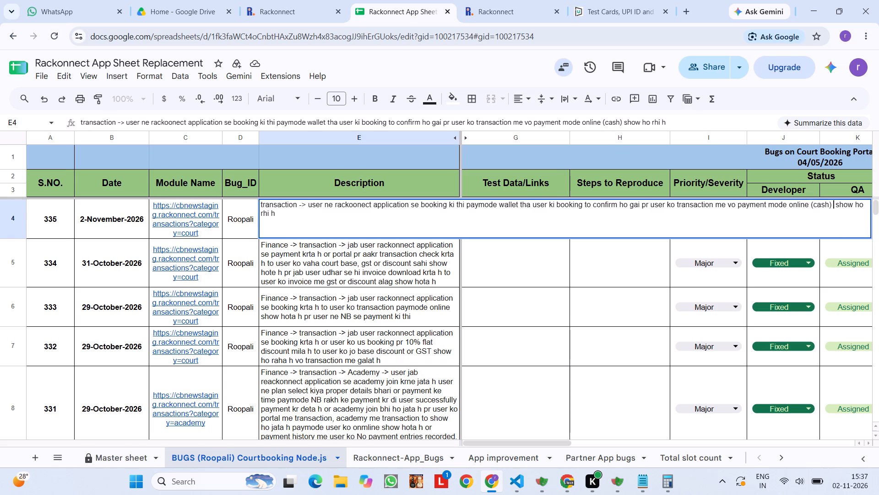
pyautogui.press('BackSpace')
# Add "sath hi ye payment" to the end of bug 335's description.
pyautogui.click(852, 215)
pyautogui.write('sath hi user')
pyautogui.press('BackSpace')
pyautogui.press('BackSpace')
pyautogui.press('BackSpace')
pyautogui.press('BackSpace')
pyautogui.write('ye payment')
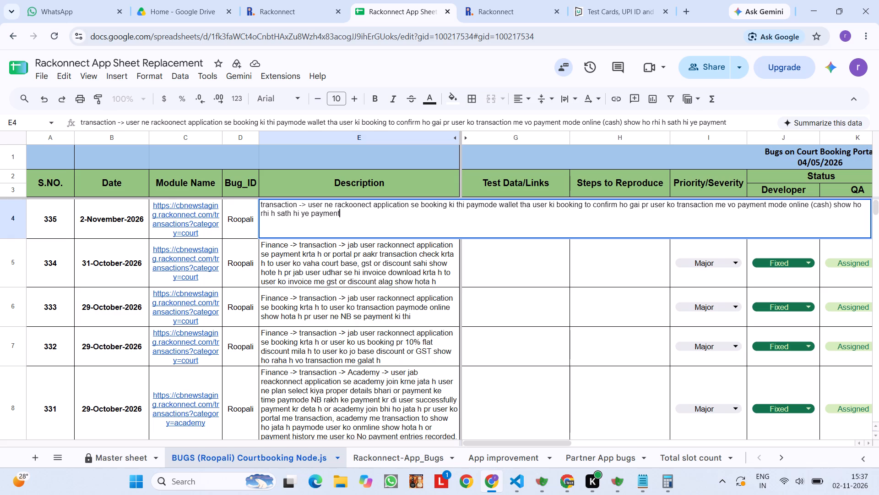
pyautogui.press('space')
pyautogui.press('f')
pyautogui.press('BackSpace')
# Extend bug 335's description with "digital payment me aani chahiye pr ye".
pyautogui.write('digital payment me aano')
pyautogui.press('space')
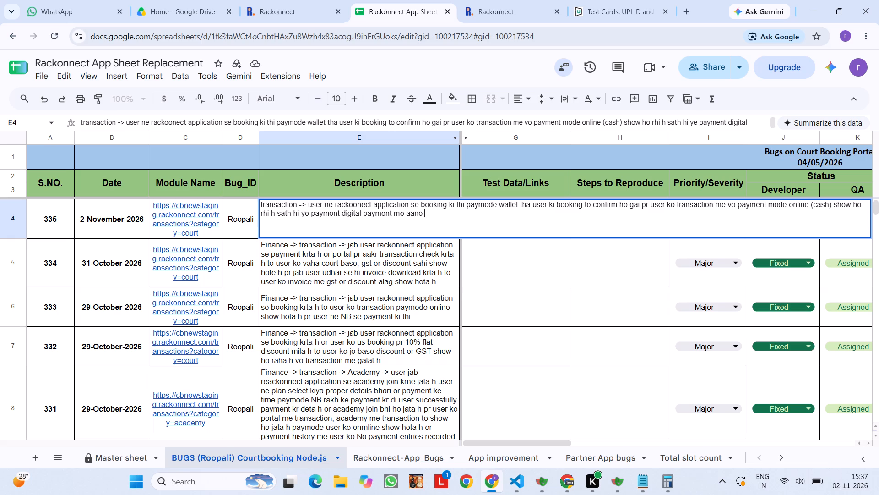
pyautogui.press('BackSpace')
pyautogui.press('BackSpace')
pyautogui.write('i chahiyhe')
pyautogui.press('space')
pyautogui.press('BackSpace')
pyautogui.press('BackSpace')
pyautogui.press('BackSpace')
pyautogui.press('BackSpace')
pyautogui.write('ye pr user n')
pyautogui.press('BackSpace')
pyautogui.press('BackSpace')
pyautogui.press('BackSpace')
pyautogui.press('BackSpace')
pyautogui.press('BackSpace')
pyautogui.press('BackSpace')
pyautogui.write('ye')
pyautogui.press('space')
pyautogui.press('BackSpace')
# Finish bug 335's description with "payment cashbook me aai" and commit the cell.
pyautogui.press('space')
pyautogui.write('ppayment')
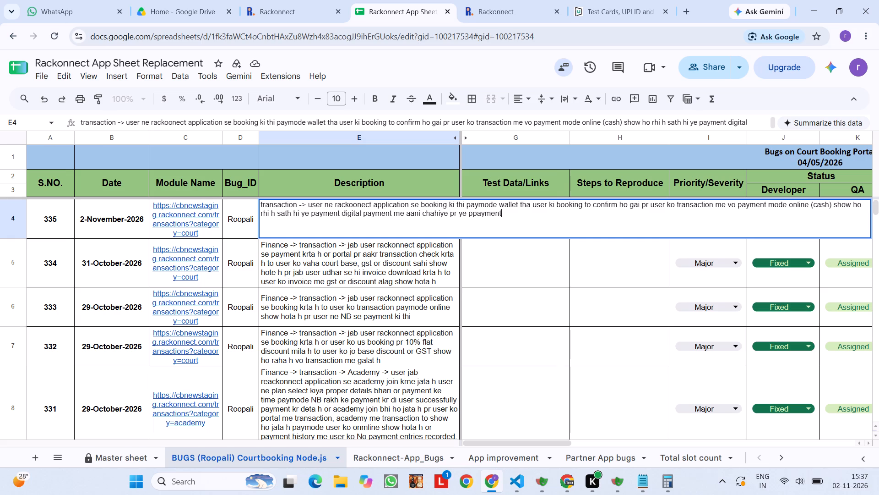
pyautogui.press('space')
pyautogui.press('BackSpace')
pyautogui.press('BackSpace')
pyautogui.press('BackSpace')
pyautogui.press('BackSpace')
pyautogui.press('BackSpace')
pyautogui.press('BackSpace')
pyautogui.press('BackSpace')
pyautogui.press('BackSpace')
pyautogui.write('ayment m')
pyautogui.press('BackSpace')
pyautogui.write('cashbb')
pyautogui.press('BackSpace')
pyautogui.write('ook me')
pyautogui.press('space')
pyautogui.write('aai')
pyautogui.press('space')
pyautogui.press('Return')
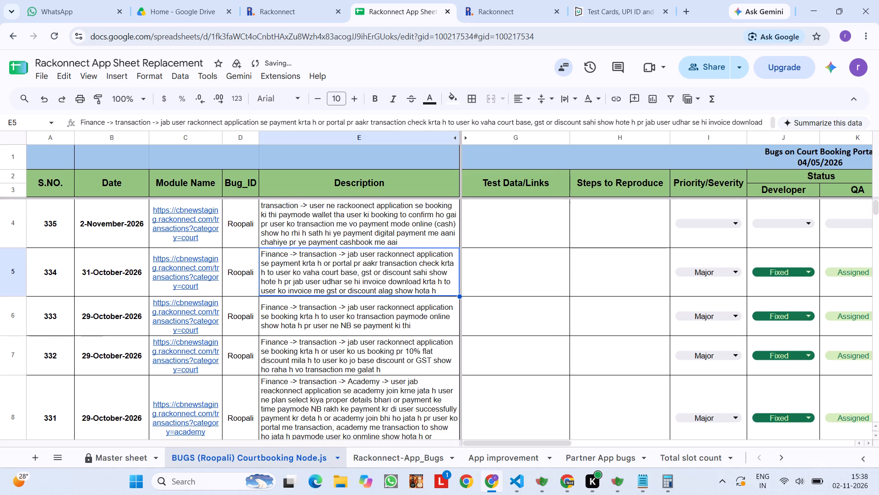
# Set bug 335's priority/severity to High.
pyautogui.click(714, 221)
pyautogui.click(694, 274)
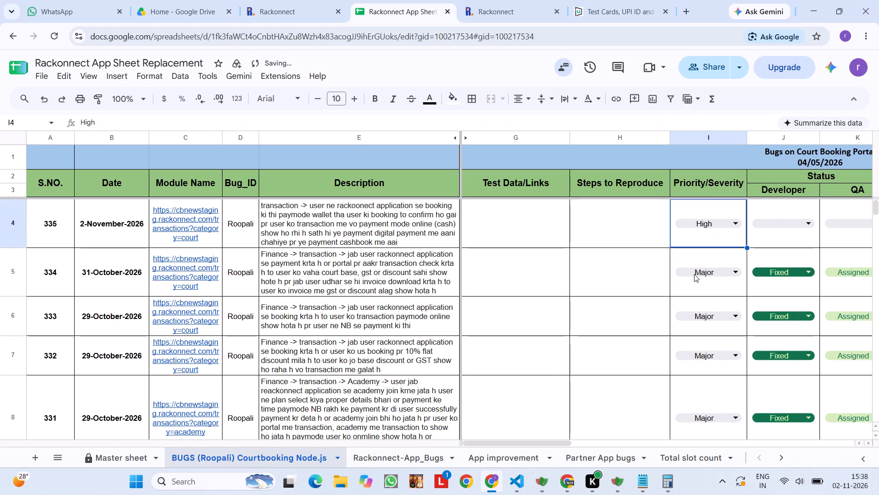
# Set bug 335's QA status to Assigned.
pyautogui.click(847, 219)
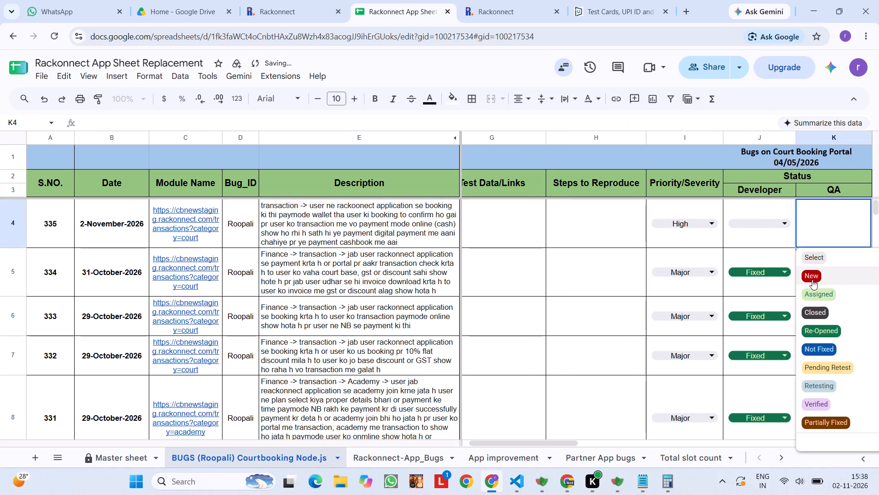
pyautogui.click(813, 279)
pyautogui.click(820, 227)
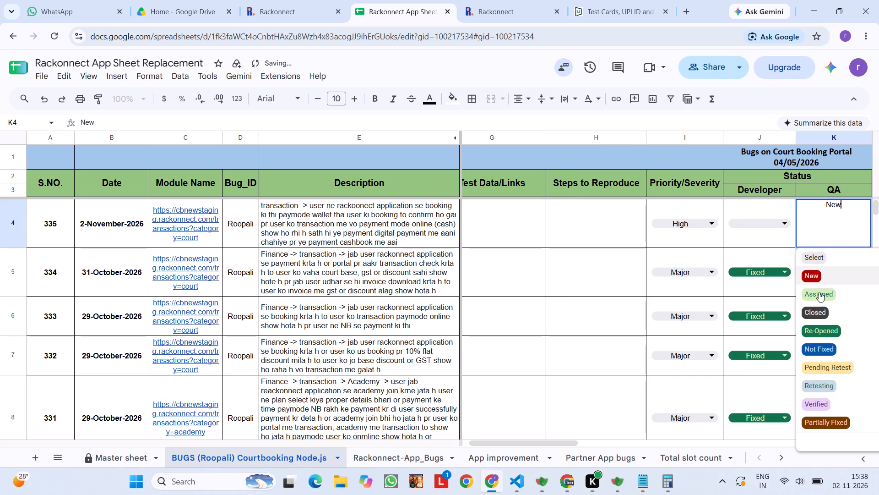
pyautogui.click(820, 294)
# Set bug 335's priority/severity to Major.
pyautogui.click(702, 222)
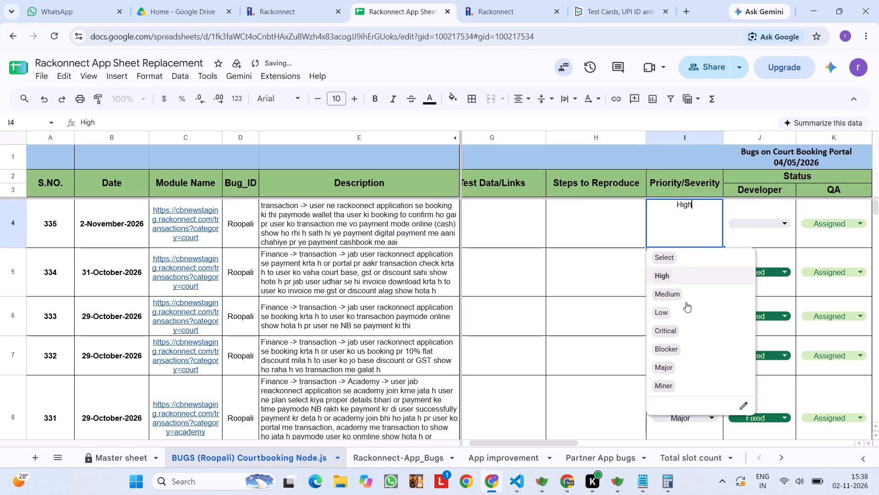
pyautogui.click(675, 368)
# Set bug 335's Dev/Live value to Dev.
pyautogui.hscroll(-6, 732, 310)
pyautogui.hscroll(1, 732, 310)
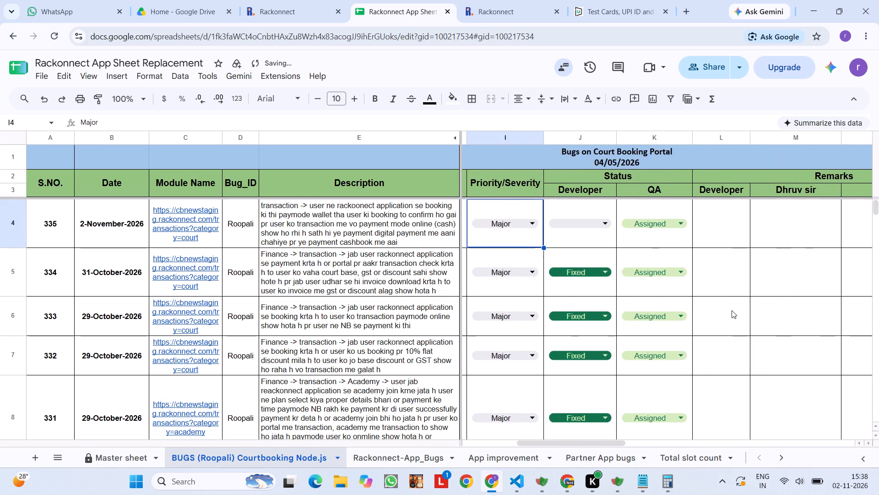
pyautogui.hscroll(1, 732, 310)
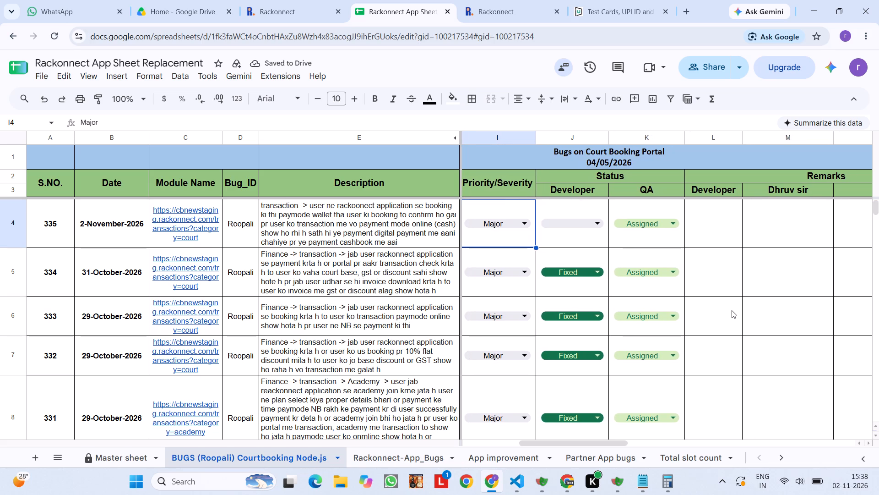
pyautogui.hscroll(-3, 763, 258)
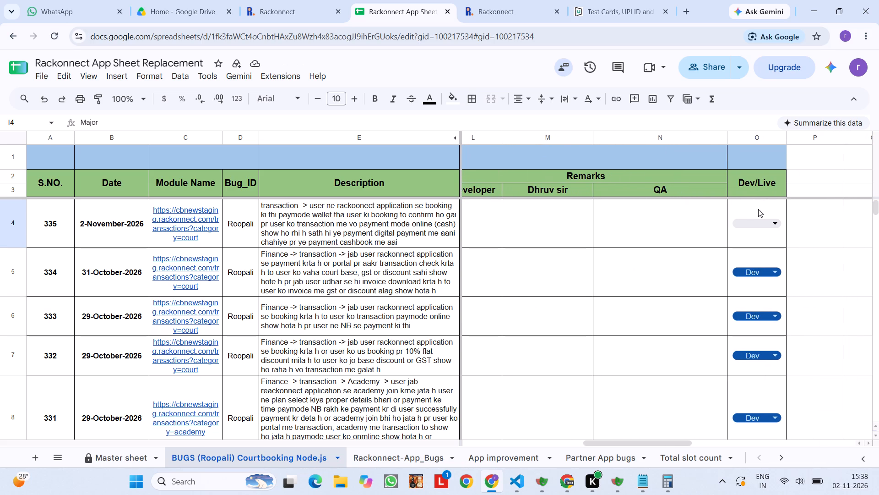
pyautogui.click(763, 220)
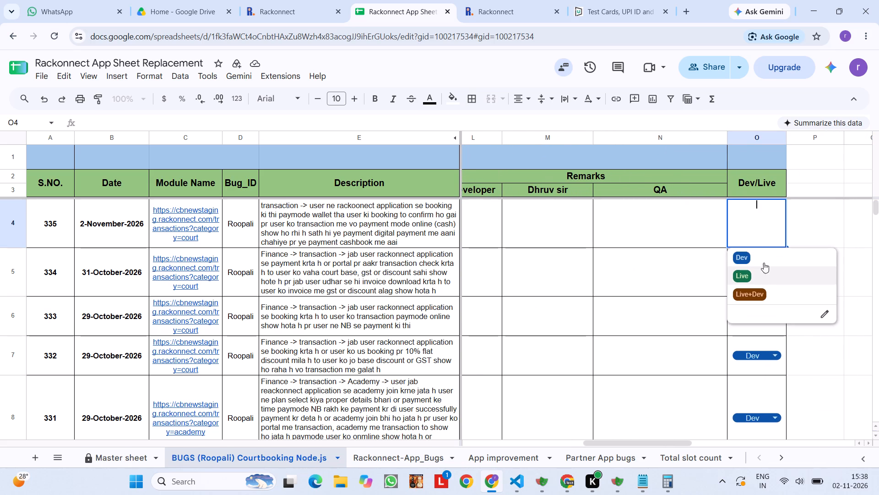
pyautogui.click(765, 261)
# Add "finance ->" at the start of bug 335's description and commit the cell.
pyautogui.hscroll(11, 765, 261)
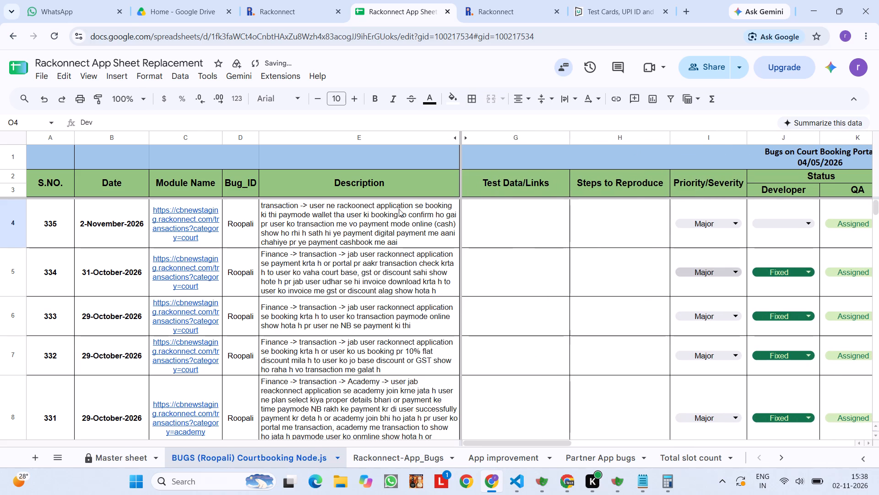
pyautogui.doubleClick(394, 214)
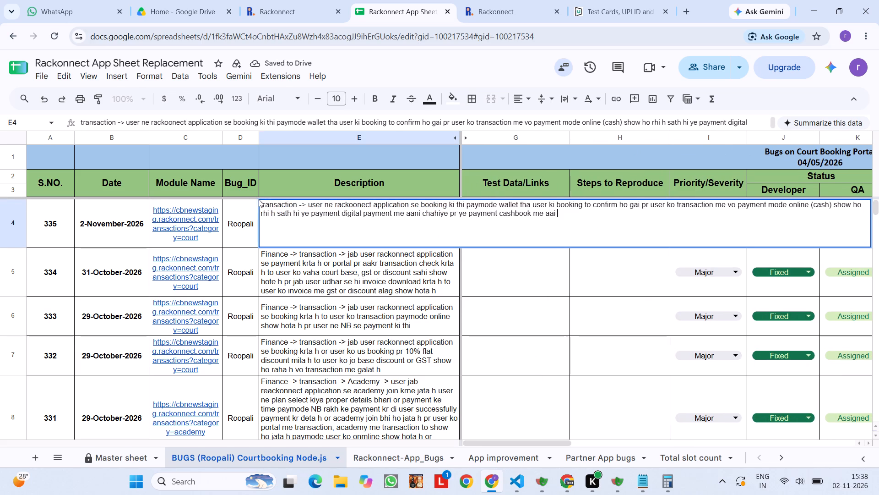
pyautogui.click(261, 202)
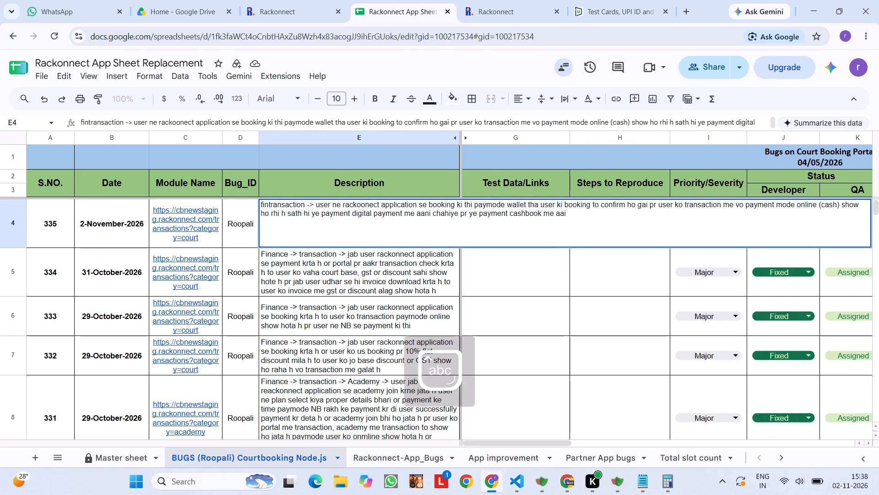
pyautogui.write('ance ->')
pyautogui.press('space')
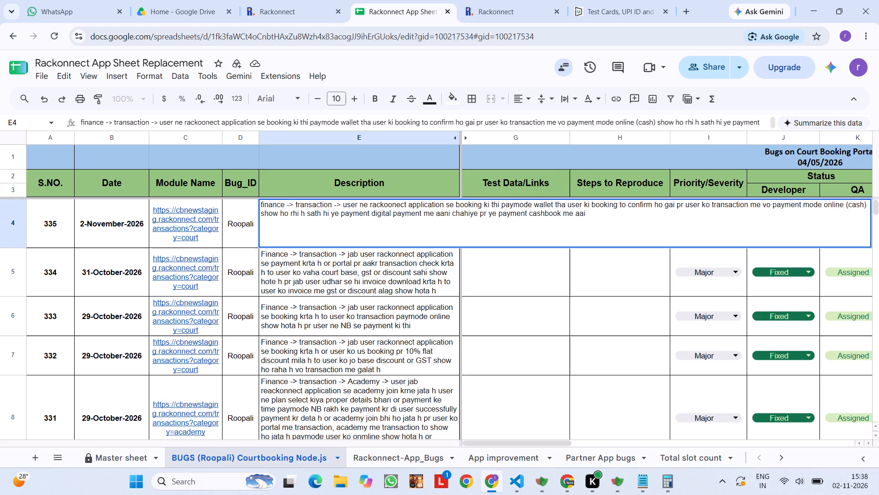
pyautogui.press('Return')
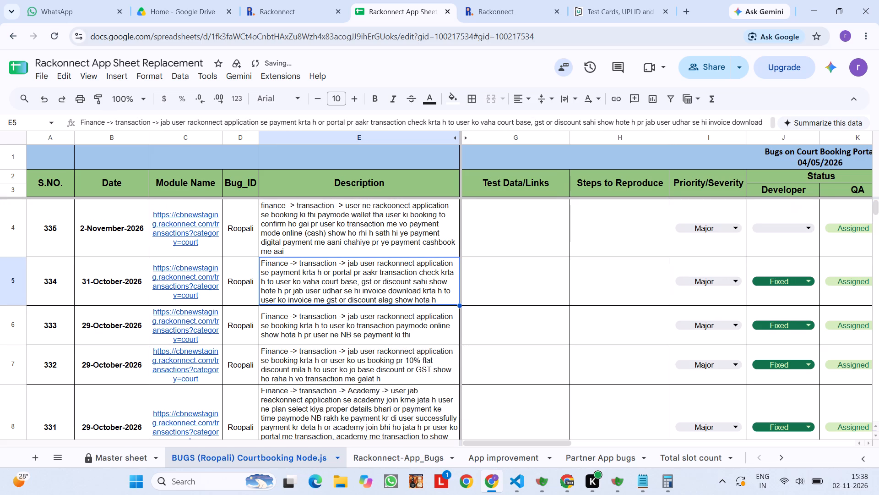